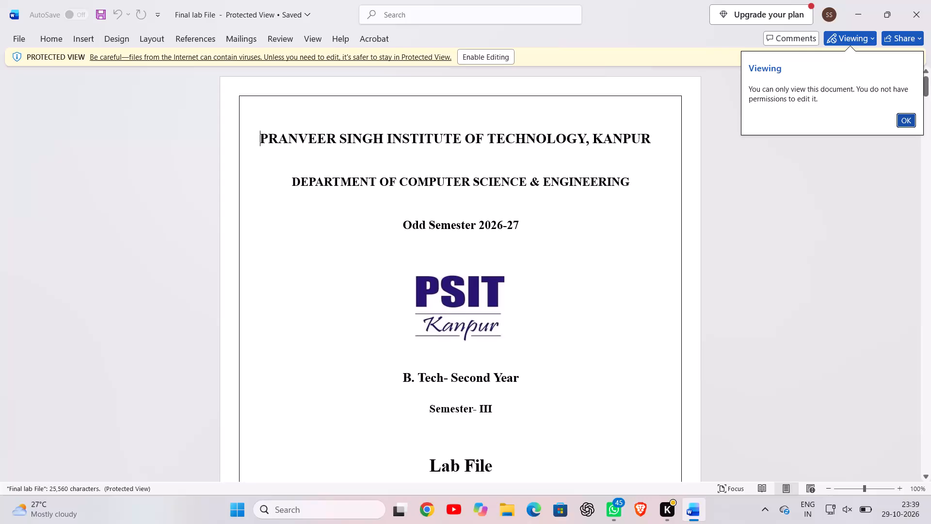
Take the Final lab File document out of Protected View so it can be edited.
scroll(544, 271, down, 6)
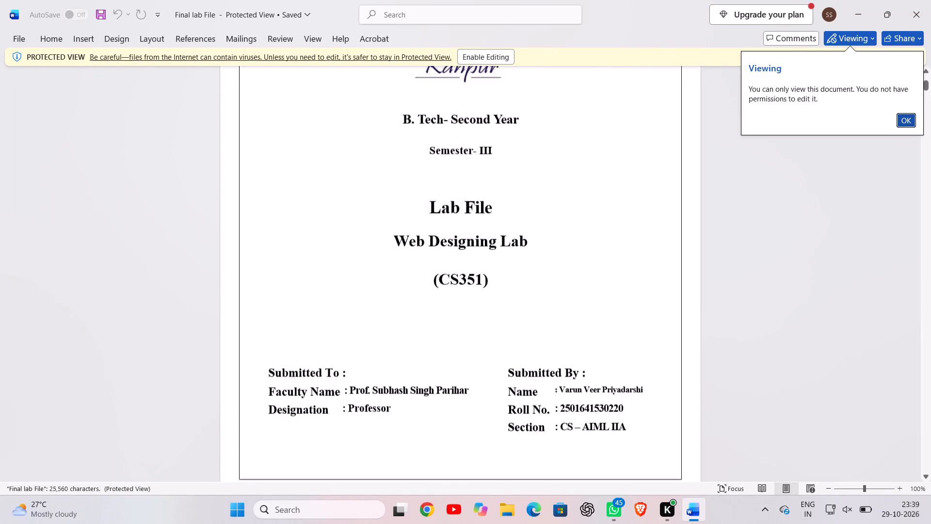
scroll(544, 271, down, 3)
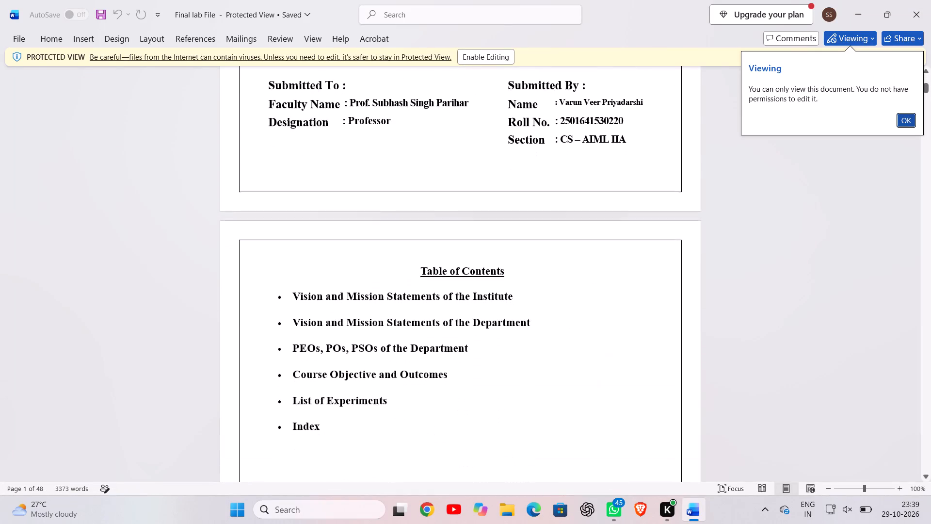
scroll(544, 271, down, 4)
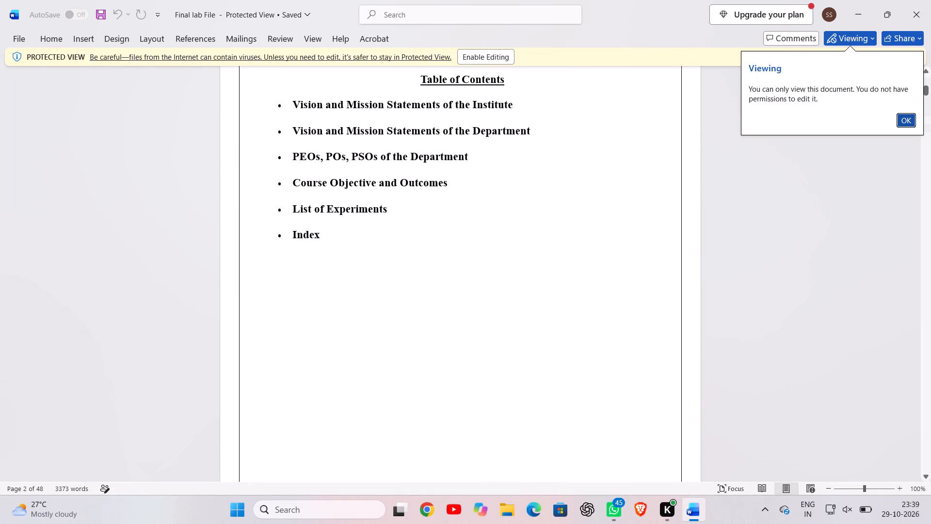
click(73, 12)
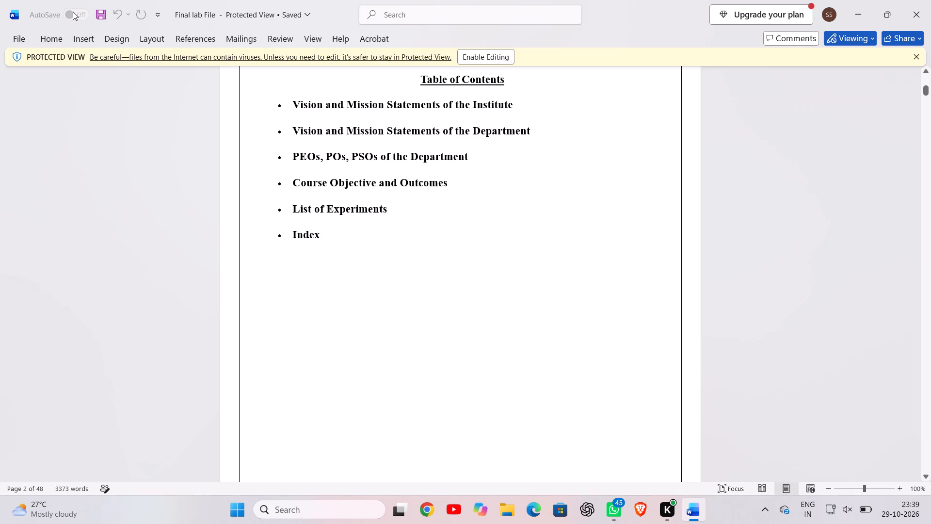
click(73, 12)
click(478, 60)
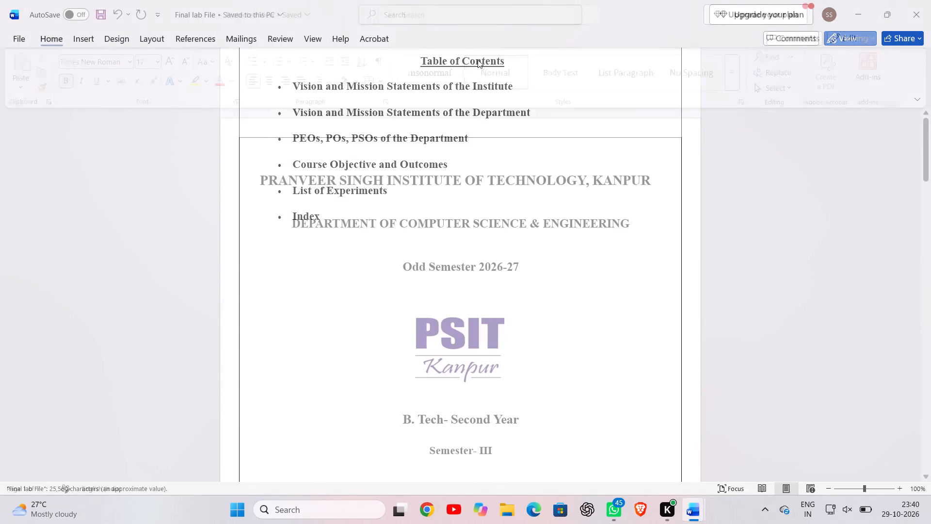
Turn on AutoSave for the document by uploading it to the personal OneDrive.
click(70, 12)
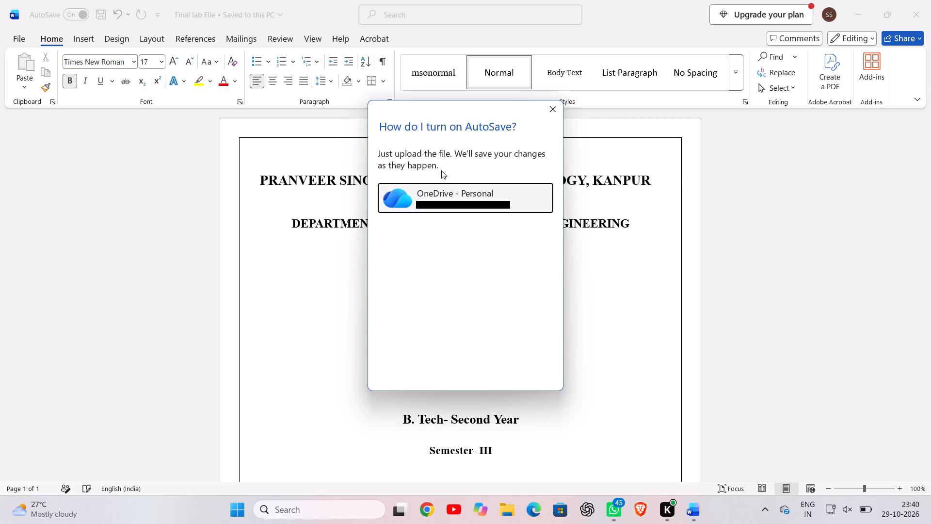
click(452, 202)
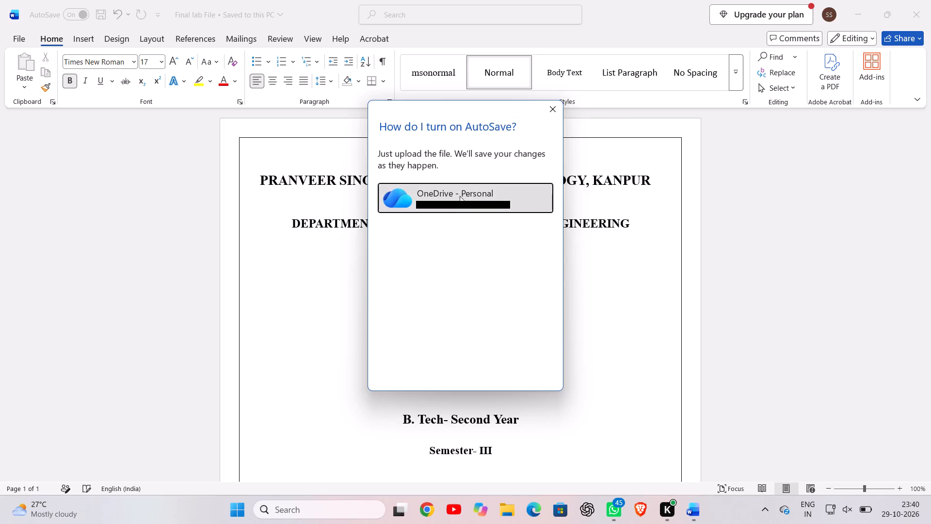
click(455, 191)
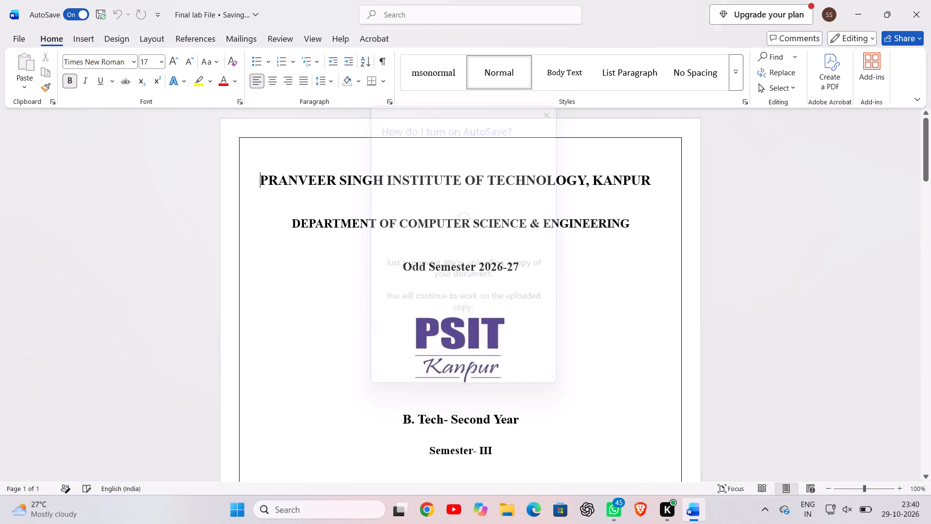
Look through the lab file from the cover page to the portfolio output of Experiment 1, dismissing the version history tip.
scroll(610, 290, down, 6)
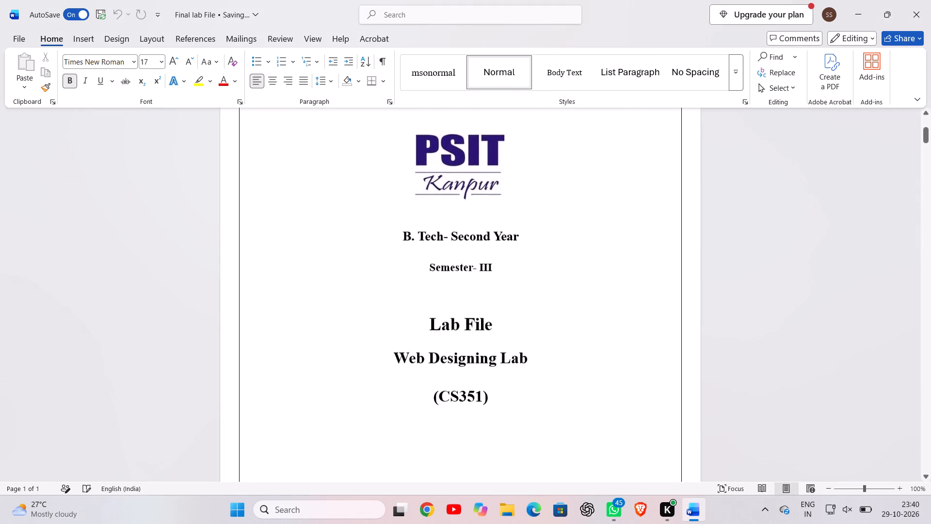
scroll(610, 290, down, 6)
scroll(610, 290, up, 1)
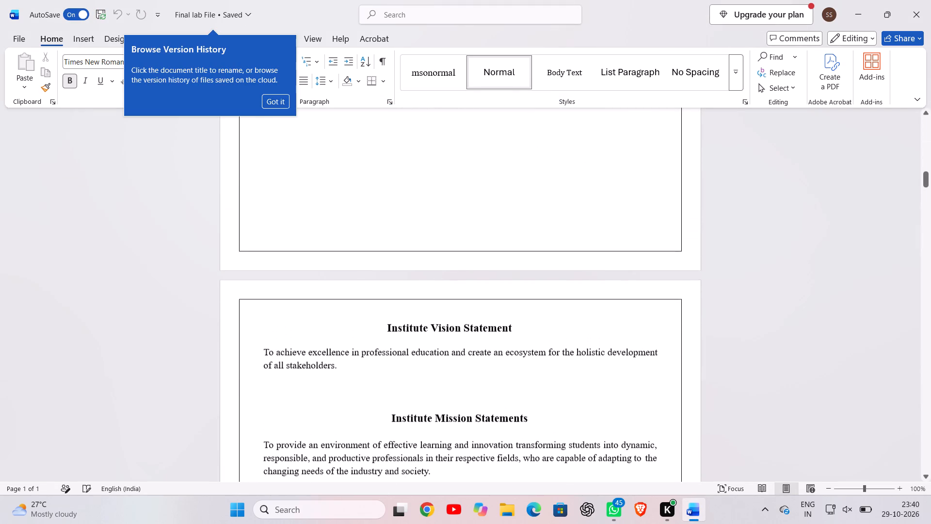
scroll(610, 290, up, 1)
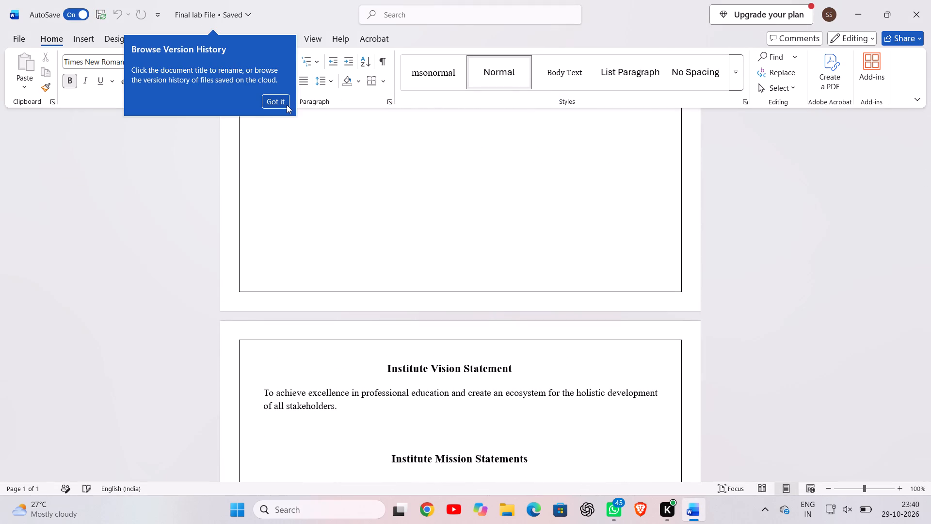
click(287, 105)
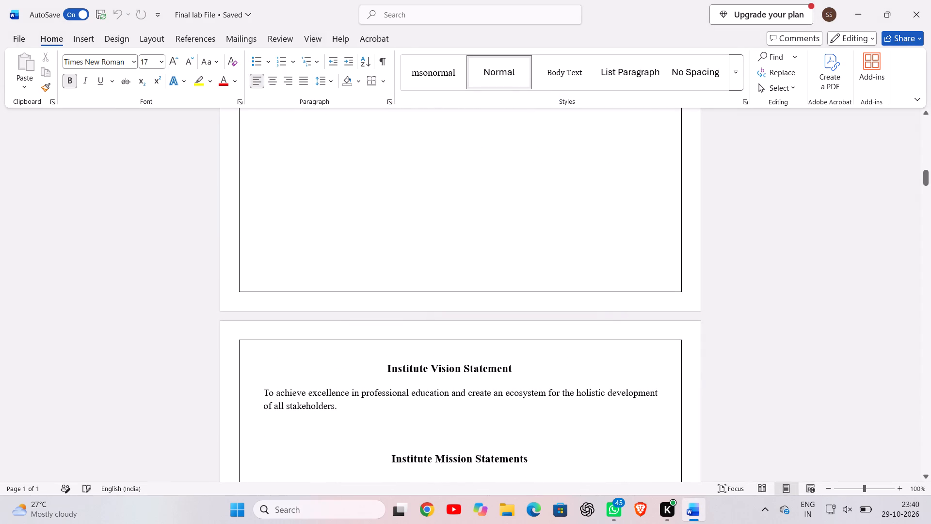
scroll(428, 235, down, 12)
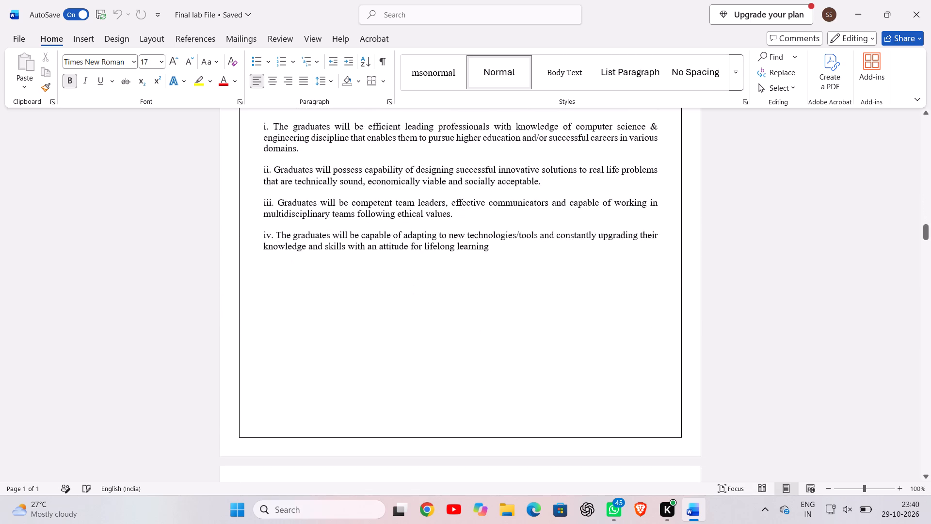
scroll(428, 235, down, 6)
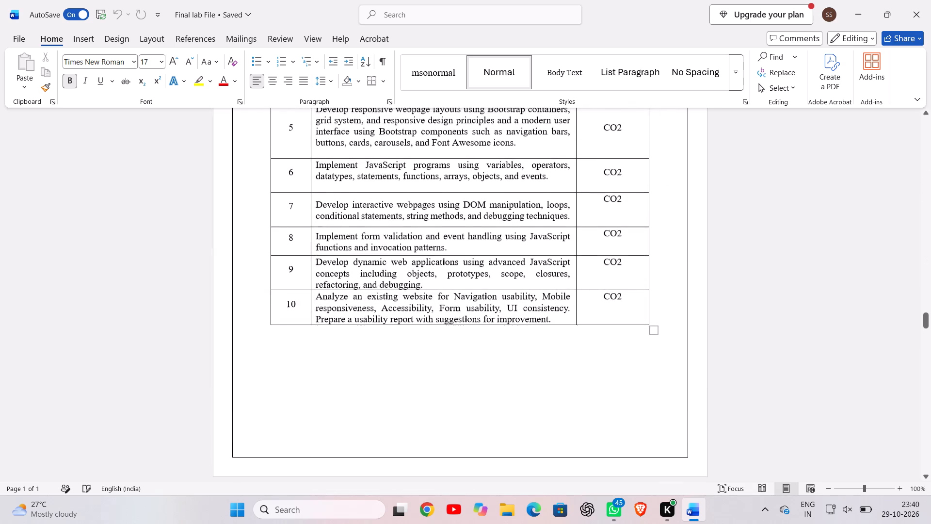
scroll(428, 235, down, 3)
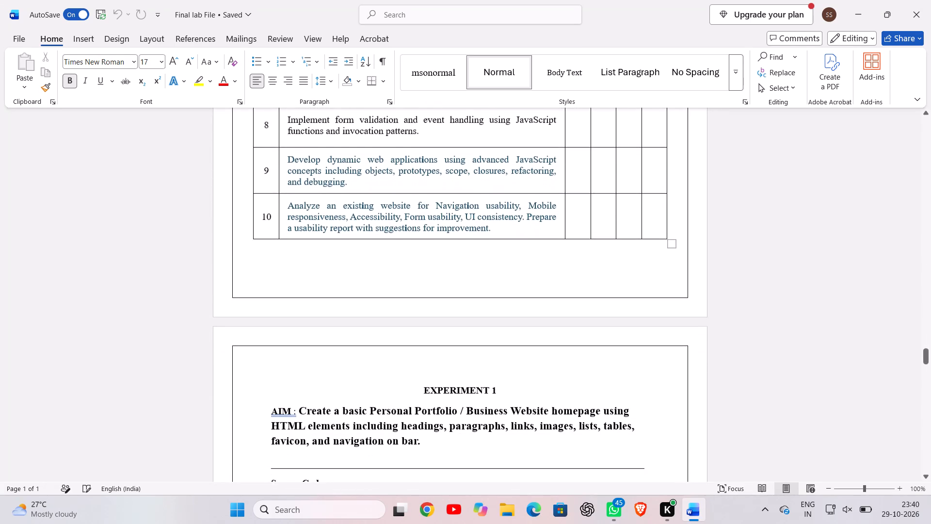
scroll(428, 235, down, 7)
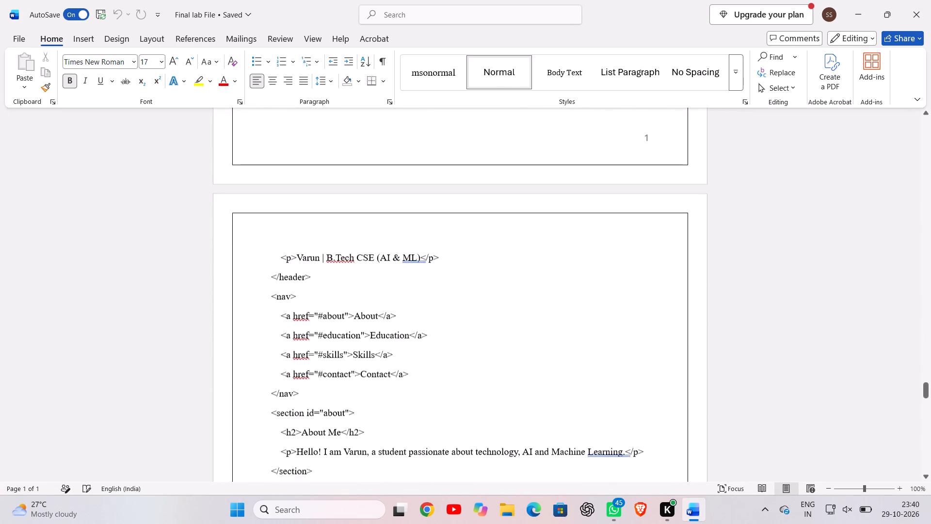
scroll(428, 235, down, 7)
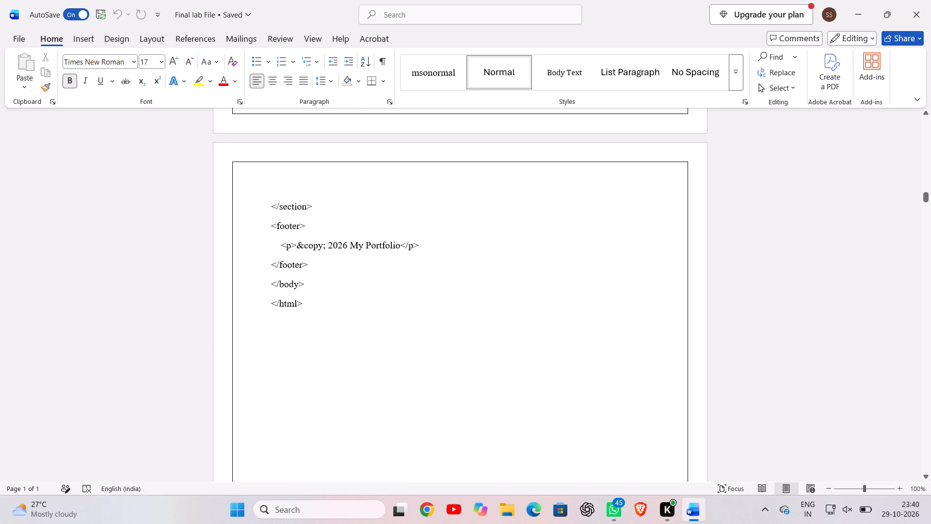
scroll(428, 235, down, 9)
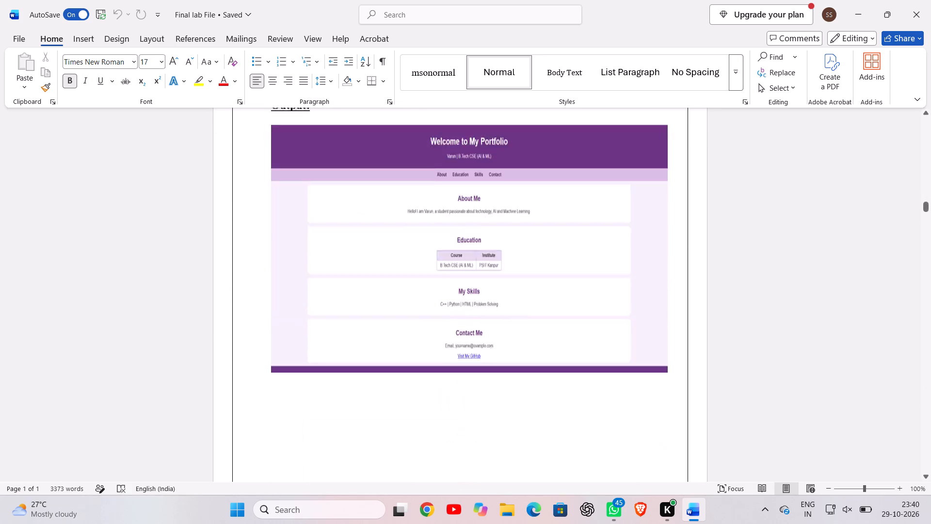
scroll(428, 235, down, 1)
scroll(428, 235, up, 1)
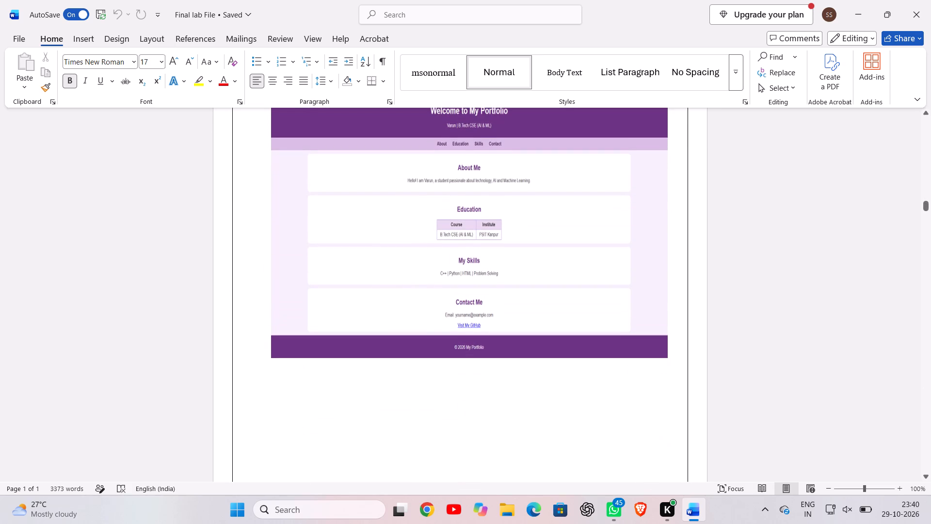
Reposition the portfolio website screenshot under the Output heading of Experiment 1, then place the cursor below it.
drag(423, 275, 450, 300)
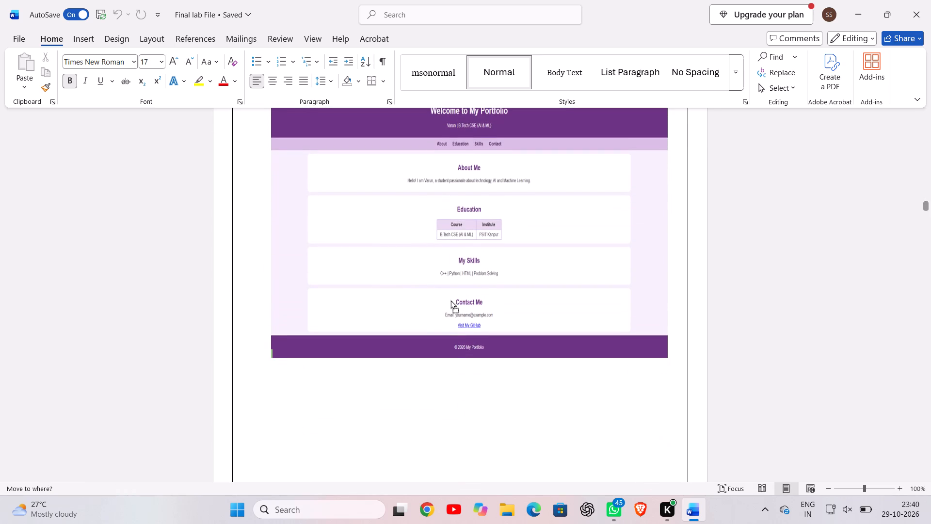
drag(450, 300, 449, 366)
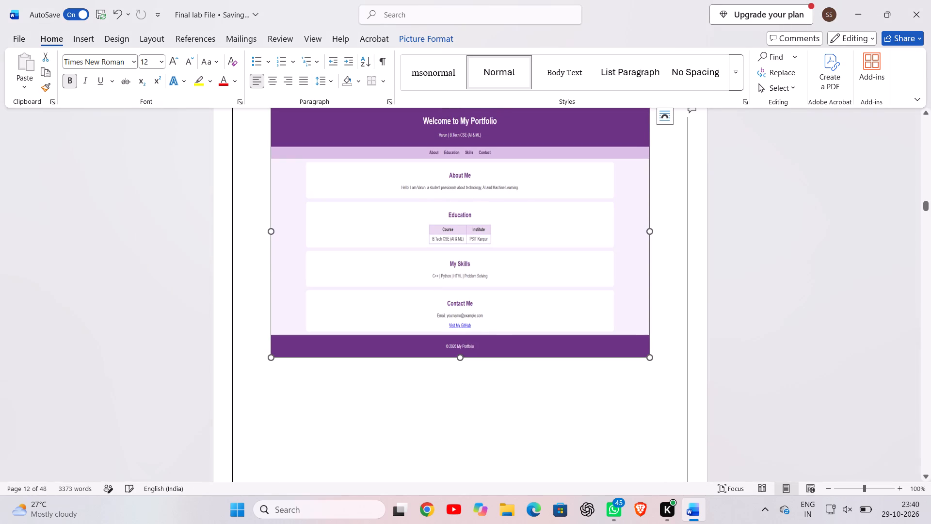
drag(444, 298, 518, 349)
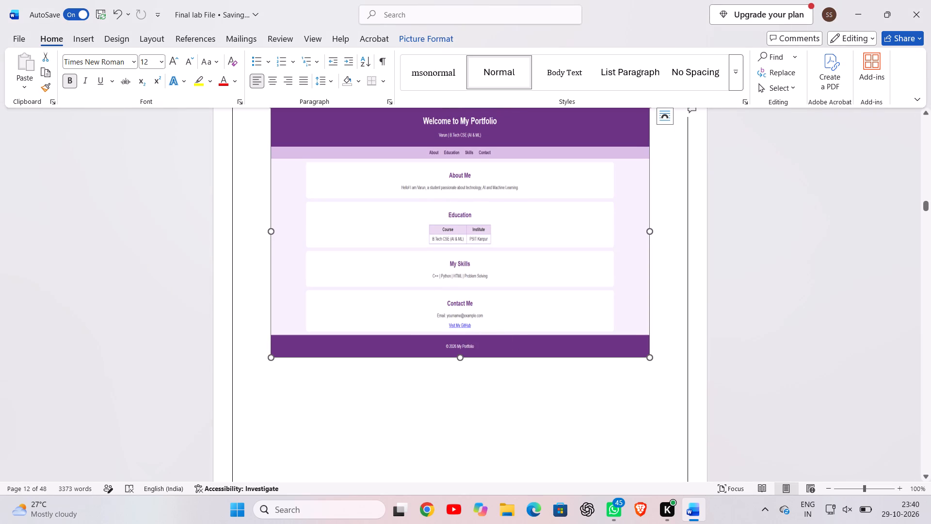
right_click(534, 414)
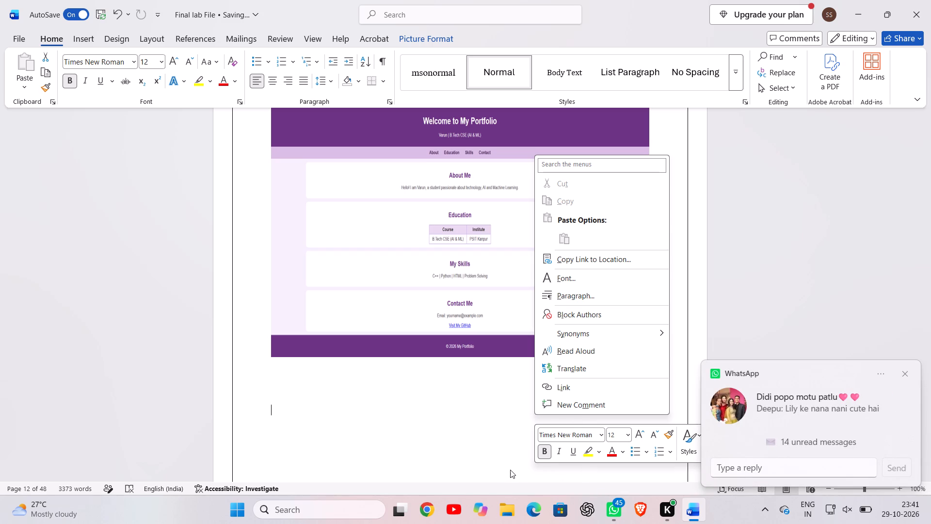
Switch to Chrome, close the What's new page and bring up the empty new tab.
click(421, 504)
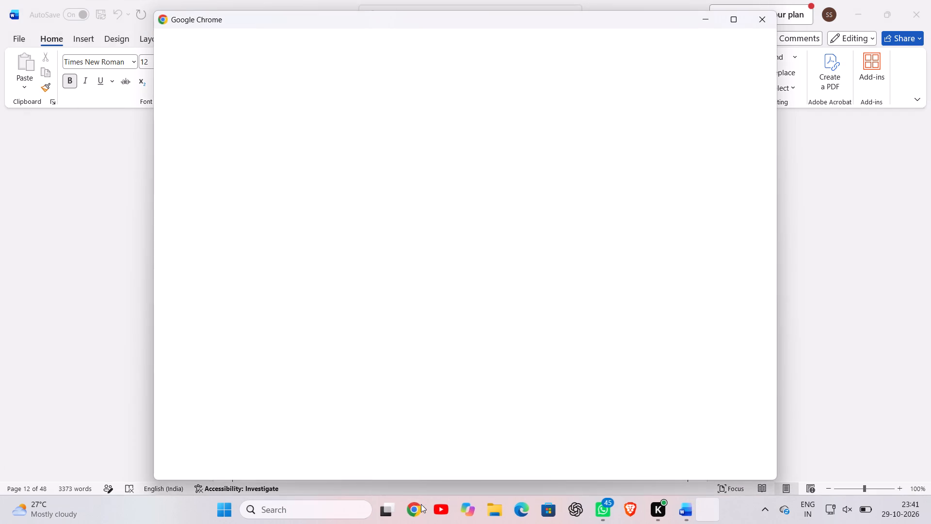
click(493, 294)
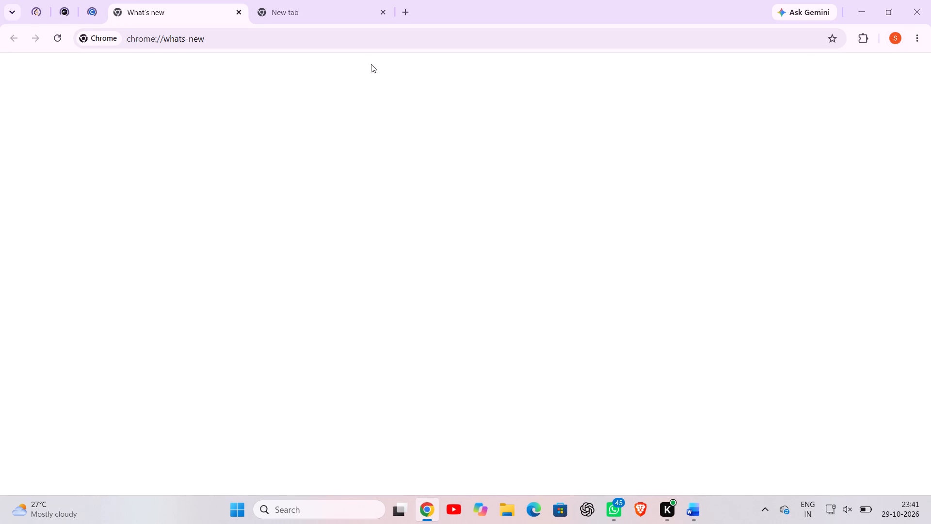
click(236, 10)
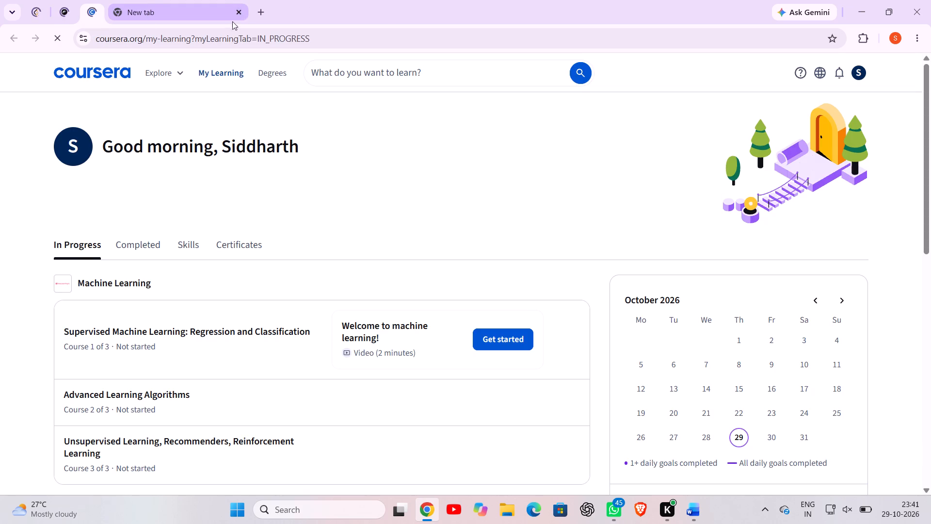
click(184, 1)
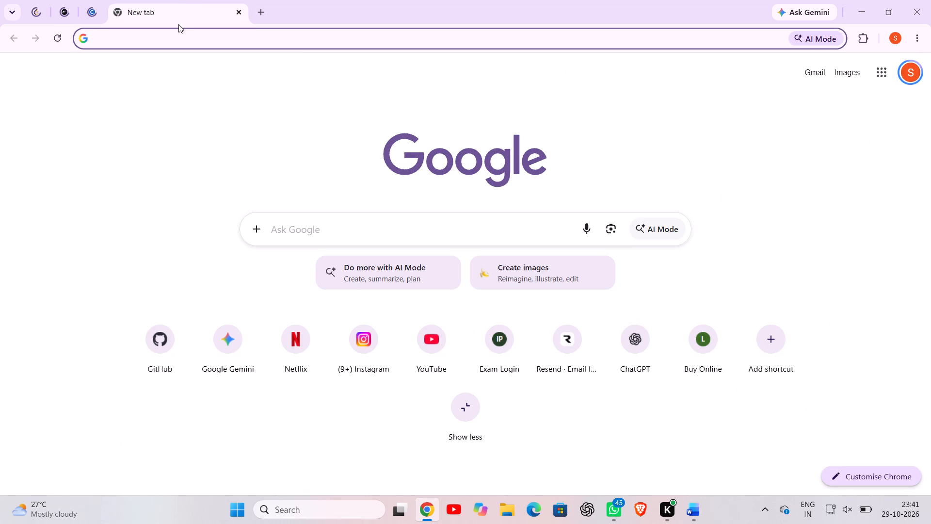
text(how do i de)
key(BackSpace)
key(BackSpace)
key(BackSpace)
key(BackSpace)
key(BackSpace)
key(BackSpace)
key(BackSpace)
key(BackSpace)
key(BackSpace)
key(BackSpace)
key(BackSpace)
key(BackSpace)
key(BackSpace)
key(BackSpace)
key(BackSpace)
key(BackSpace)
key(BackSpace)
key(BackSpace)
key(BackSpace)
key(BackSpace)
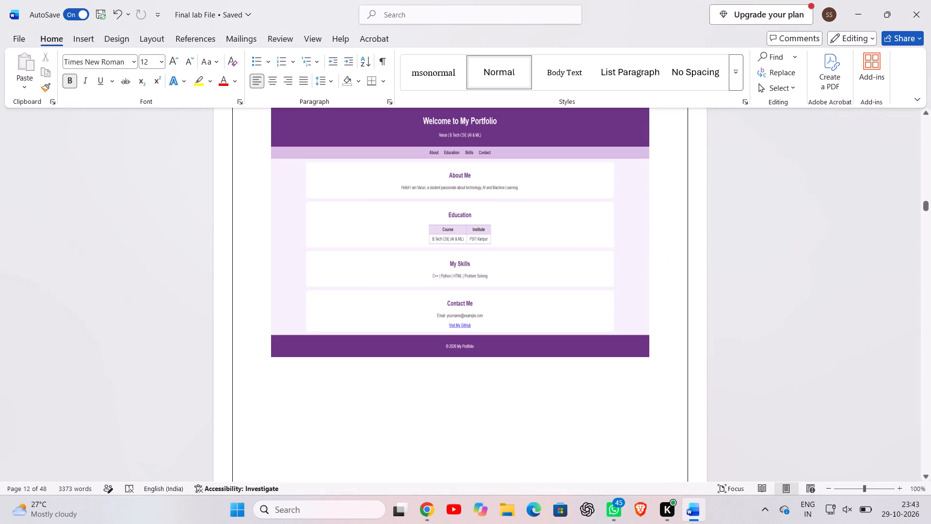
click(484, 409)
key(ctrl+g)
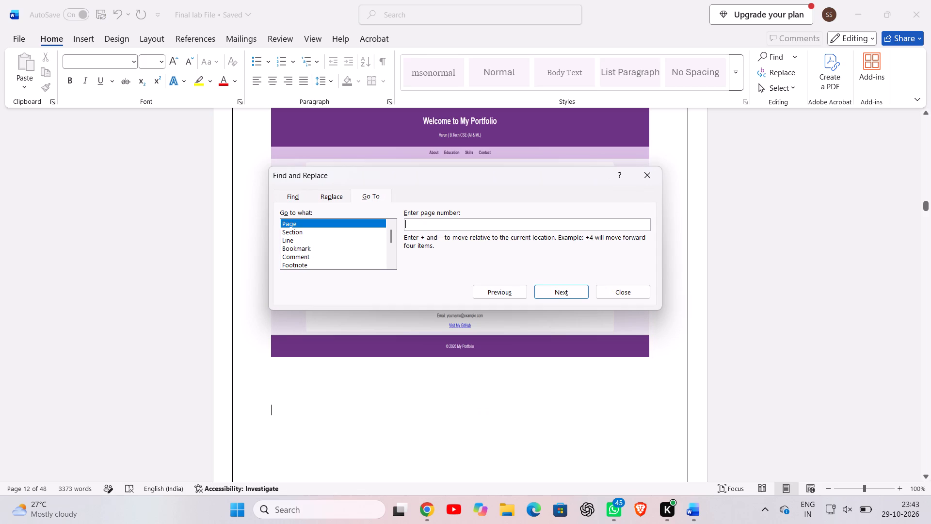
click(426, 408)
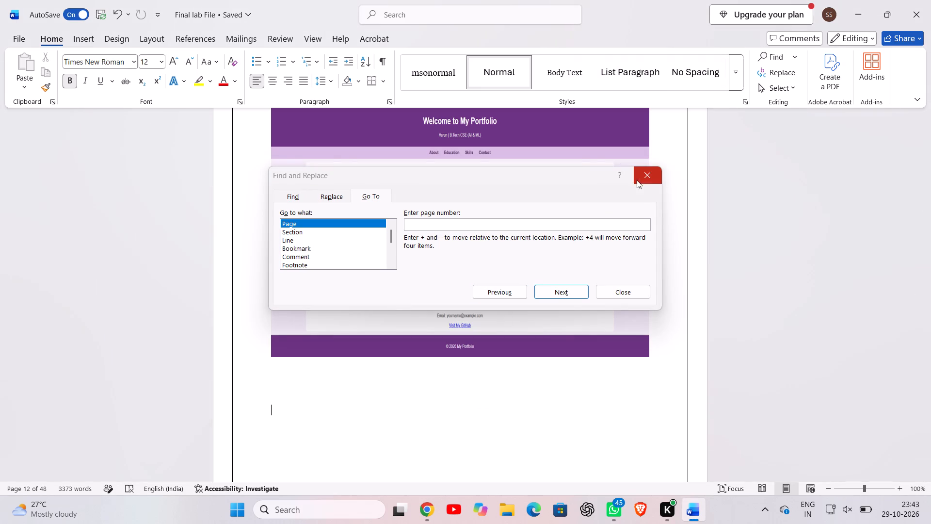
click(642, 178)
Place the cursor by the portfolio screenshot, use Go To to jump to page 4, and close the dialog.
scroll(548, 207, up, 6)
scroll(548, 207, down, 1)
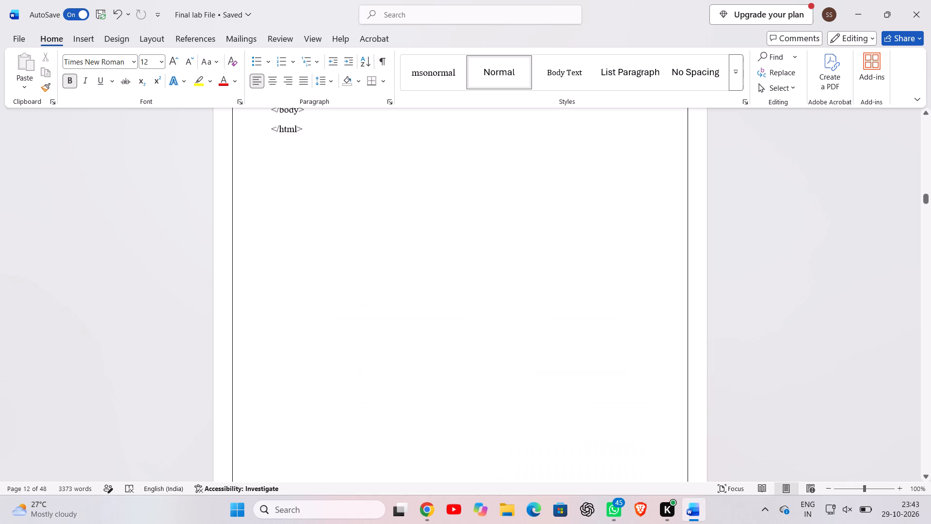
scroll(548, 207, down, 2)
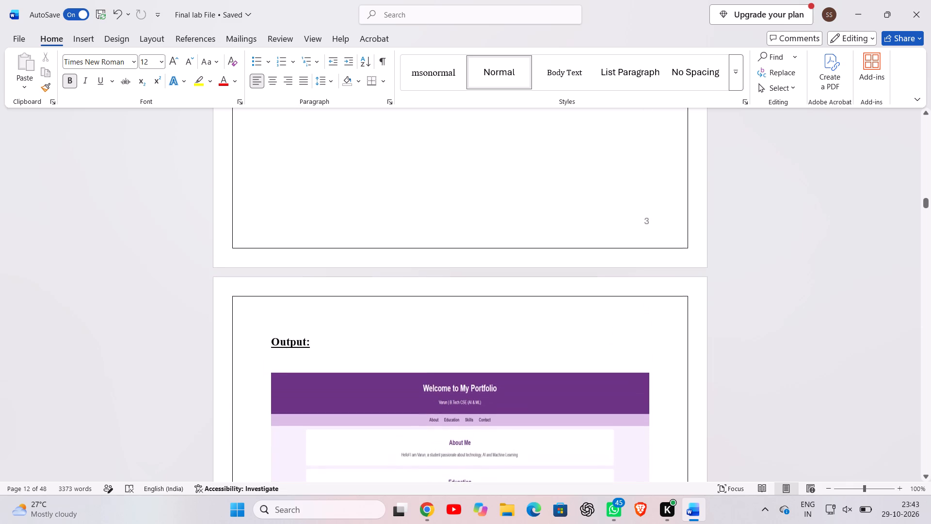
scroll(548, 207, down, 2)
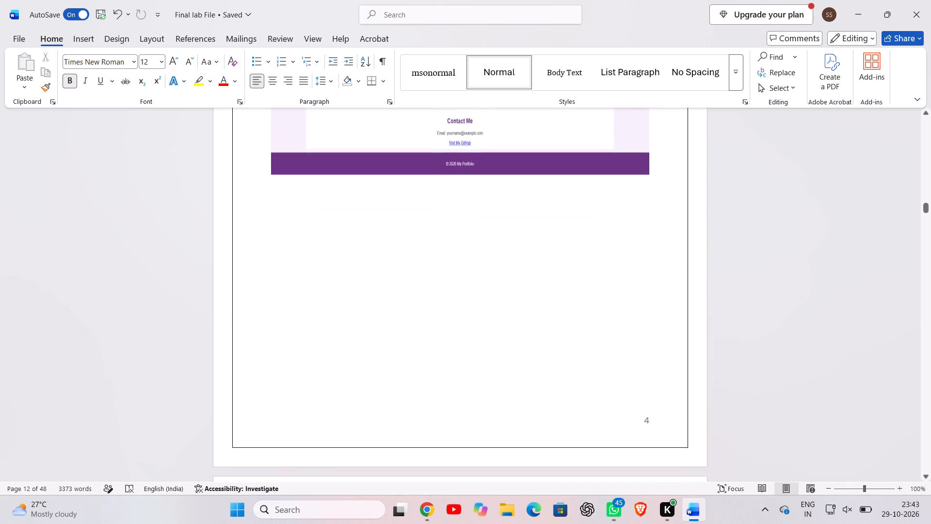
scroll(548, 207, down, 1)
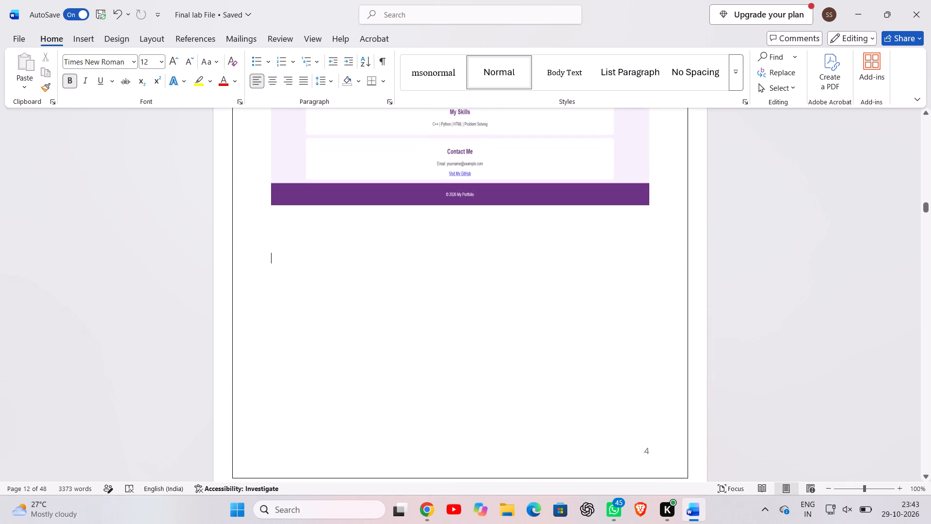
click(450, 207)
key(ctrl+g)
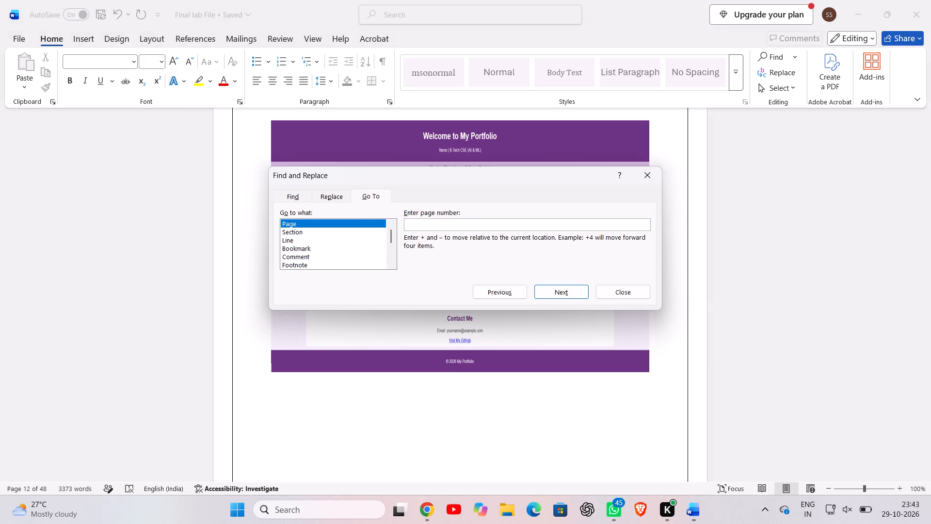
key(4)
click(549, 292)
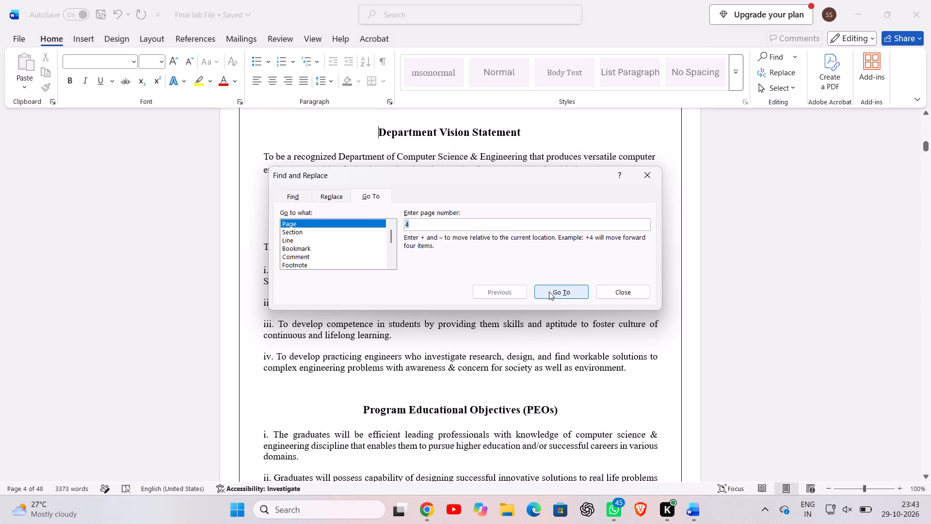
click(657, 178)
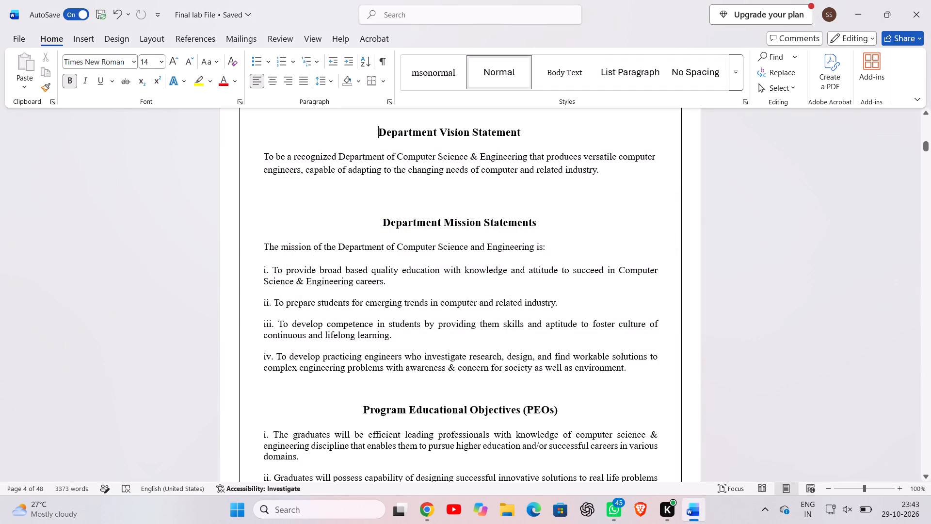
Look through the lab file from the cover page back to the portfolio output of Experiment 1.
scroll(657, 178, up, 10)
scroll(657, 178, up, 15)
scroll(657, 178, down, 5)
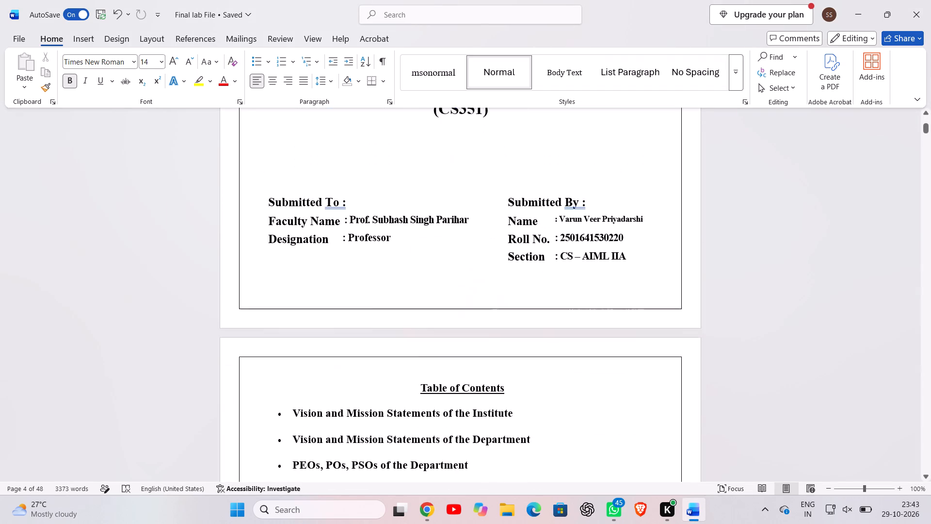
scroll(657, 178, down, 5)
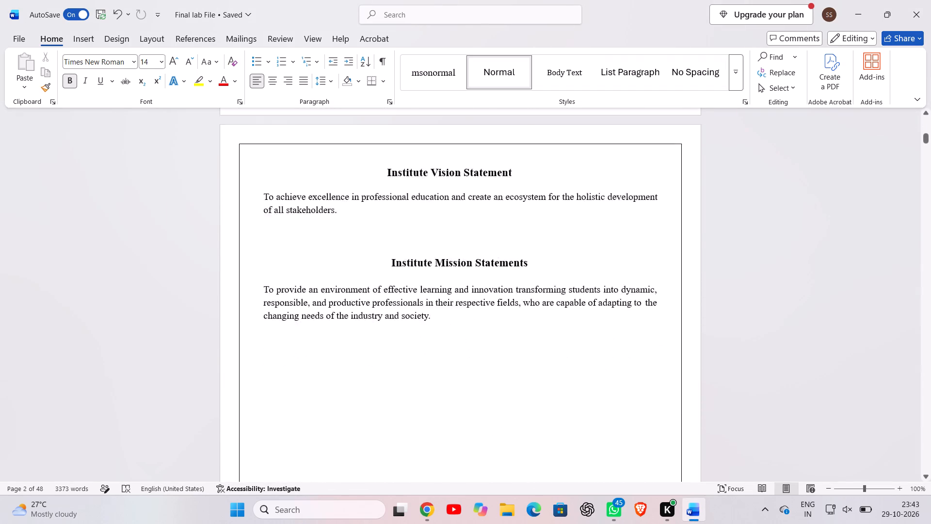
scroll(657, 178, down, 11)
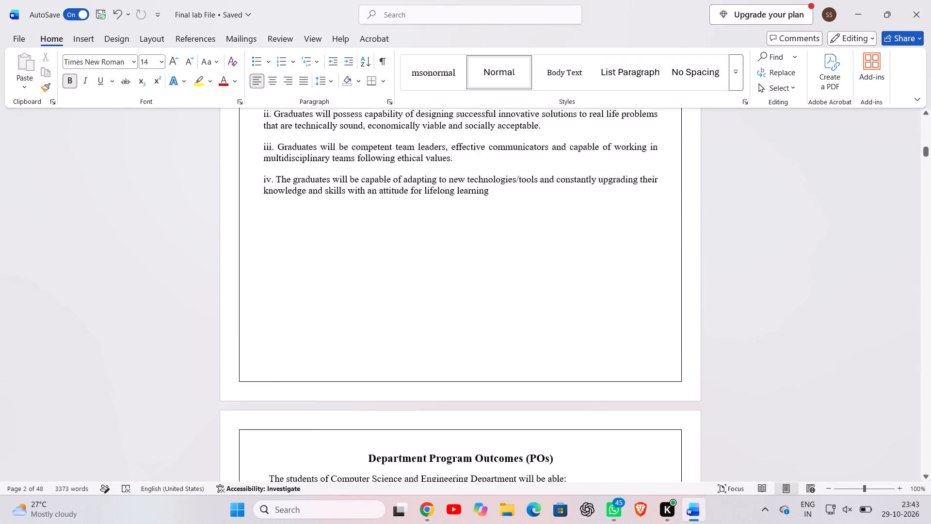
scroll(657, 178, down, 9)
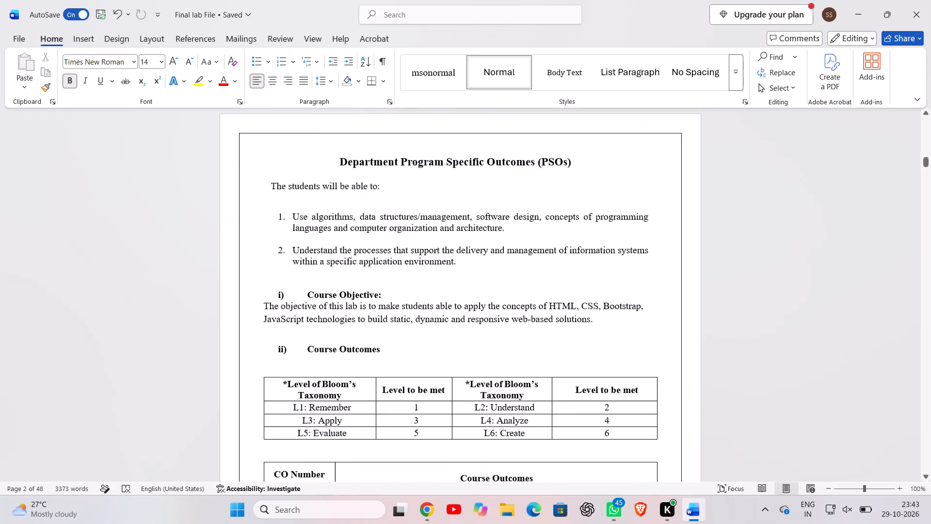
scroll(657, 178, down, 2)
scroll(657, 178, right, 1)
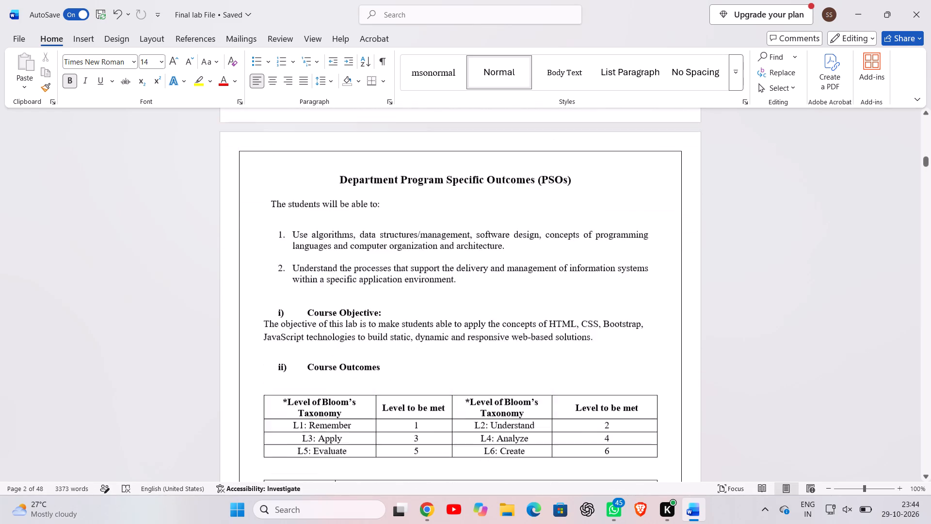
scroll(657, 178, right, 1)
scroll(657, 178, down, 16)
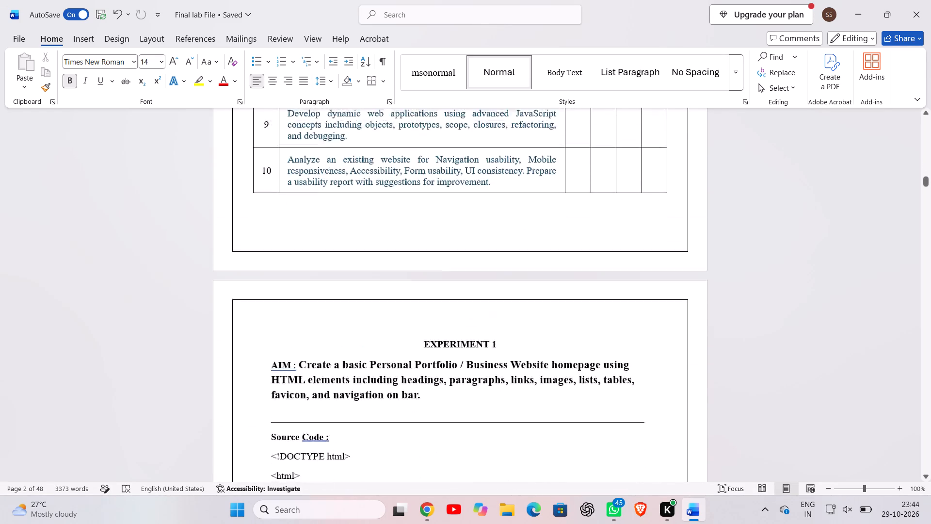
scroll(657, 178, down, 11)
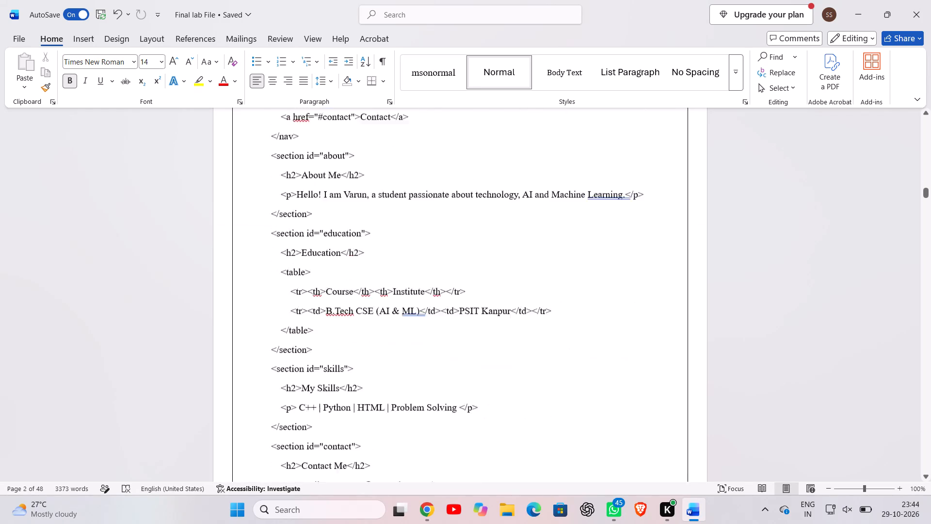
scroll(657, 178, down, 6)
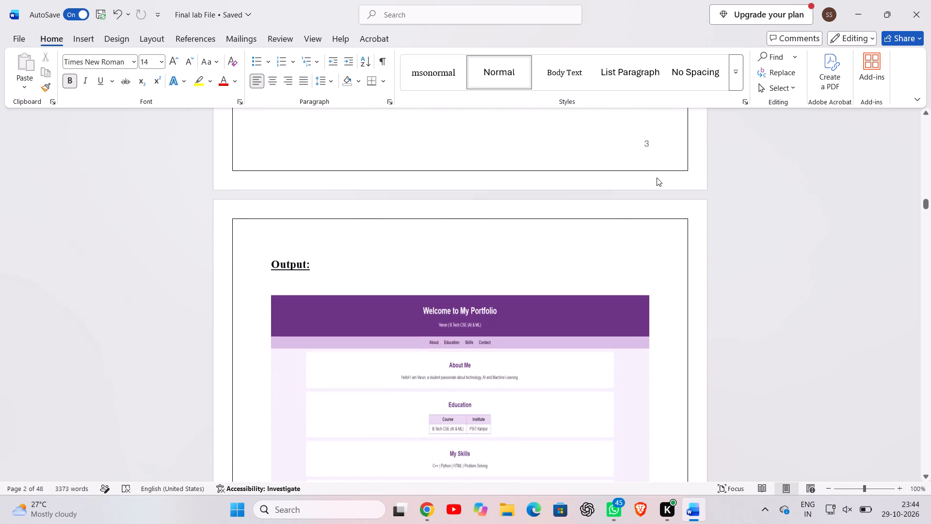
scroll(657, 178, down, 2)
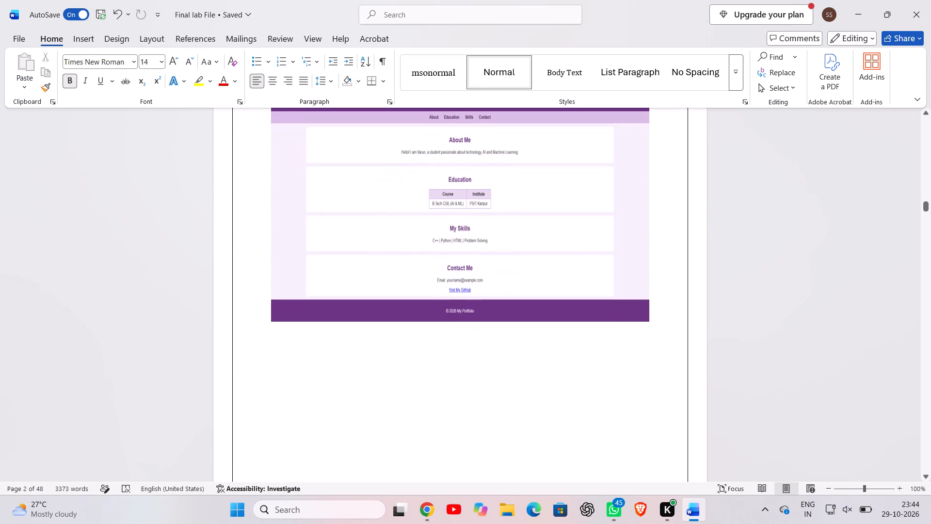
Select the whole portfolio output page of Experiment 1 by using Go To with \page, and close the dialog.
click(512, 401)
key(ctrl+g)
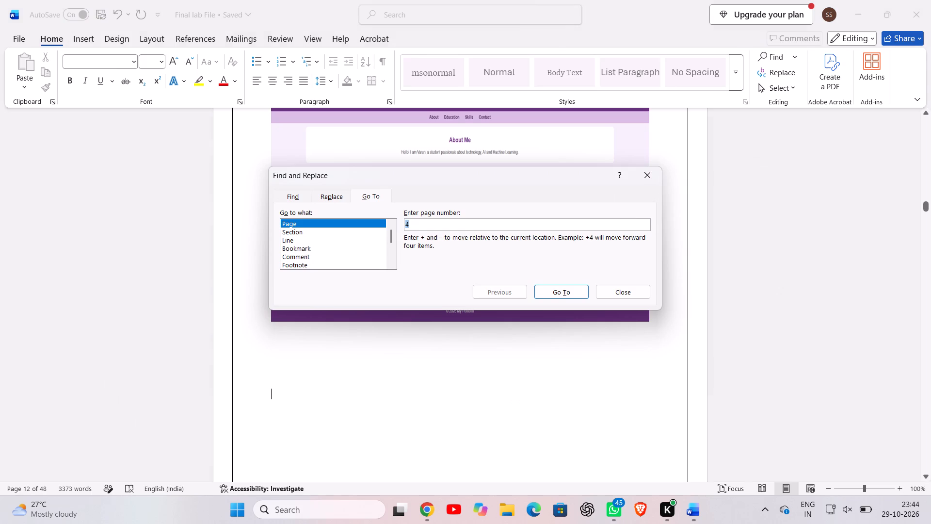
key(BackSpace)
text(12)
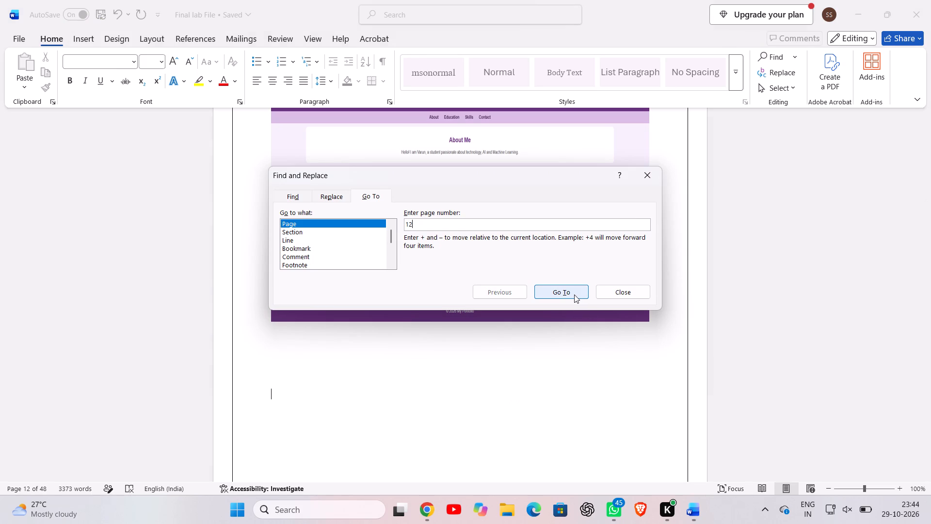
key(BackSpace)
key(BackSpace)
key(BackSpace)
key(BackSpace)
text(\p)
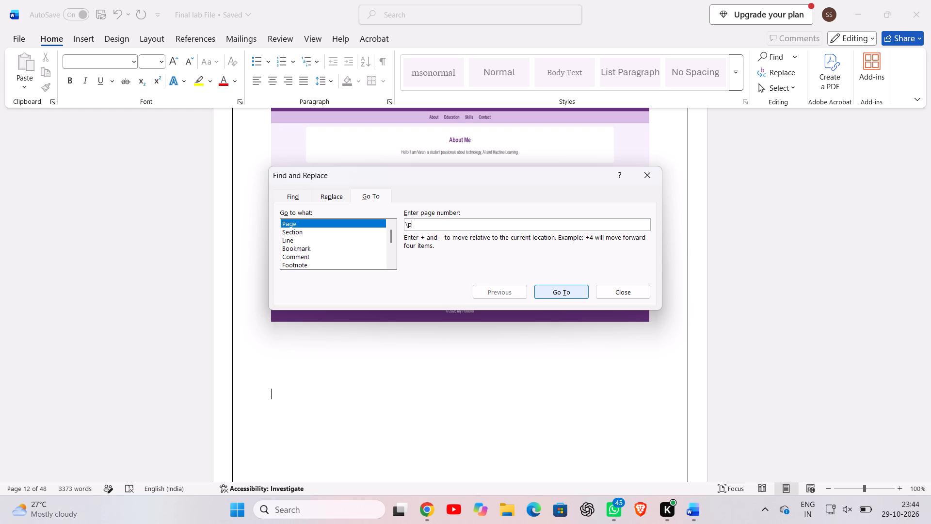
text(age)
key(Return)
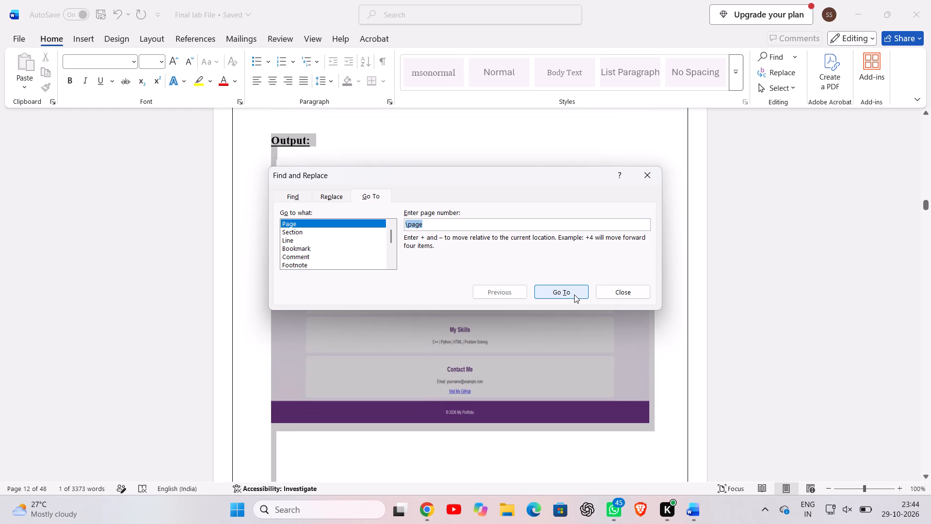
click(574, 295)
click(656, 171)
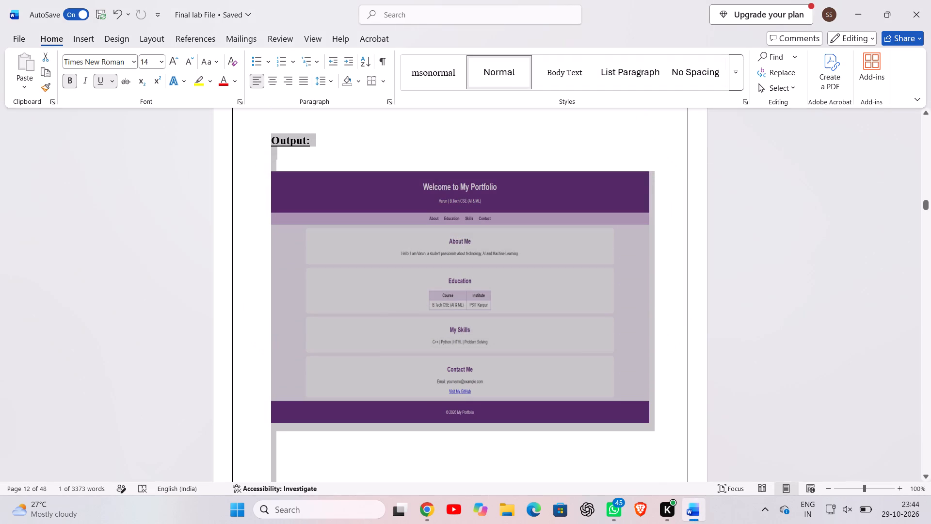
Delete the selected portfolio output page of Experiment 1.
key(BackSpace)
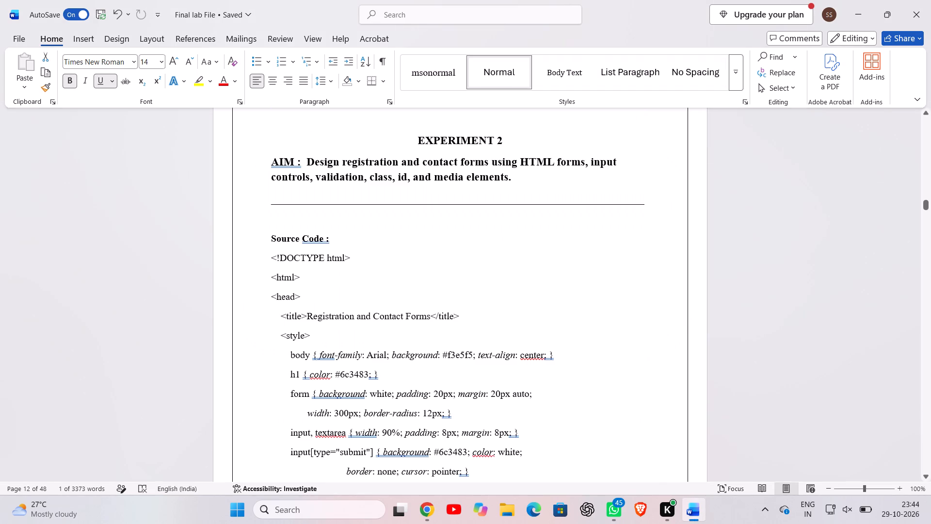
Select the whole registration and contact form output page of Experiment 2 by using Go To with \page, and close the dialog.
scroll(634, 213, right, 1)
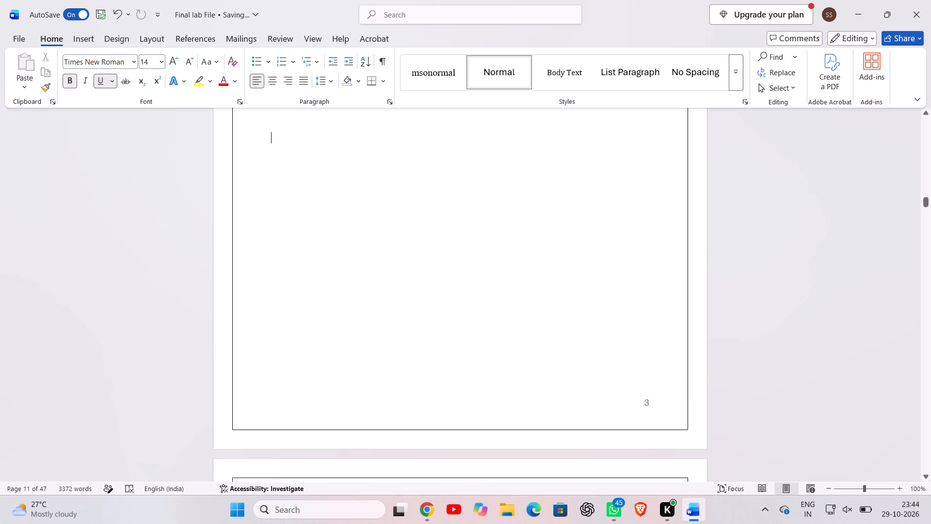
scroll(634, 213, right, 1)
scroll(634, 213, down, 1)
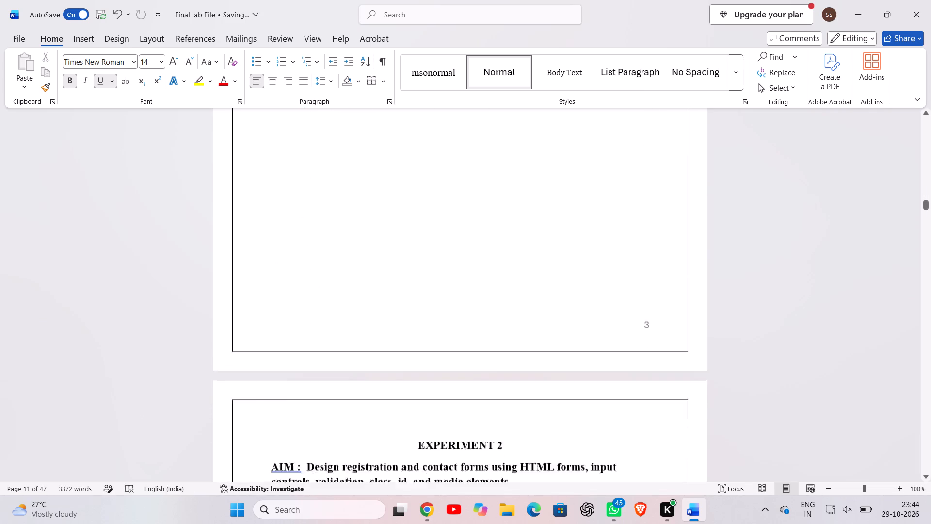
scroll(634, 213, down, 7)
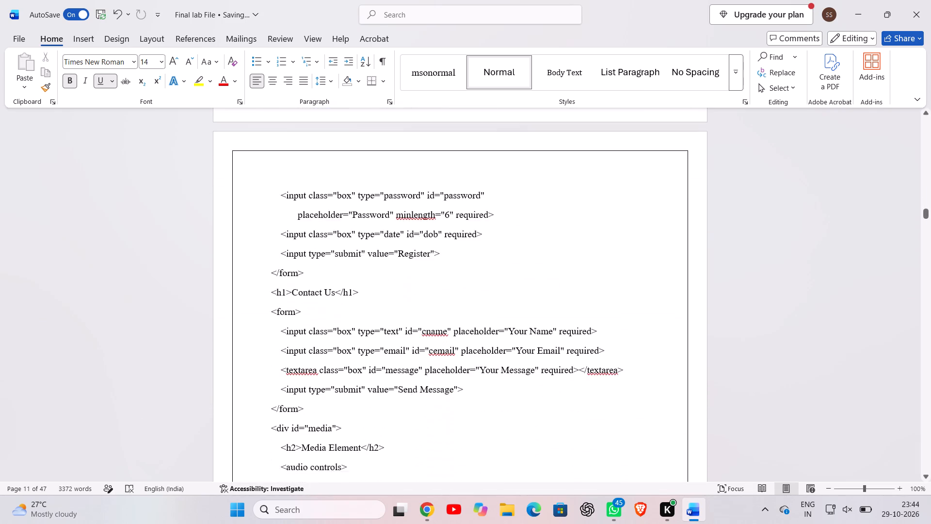
scroll(634, 213, down, 6)
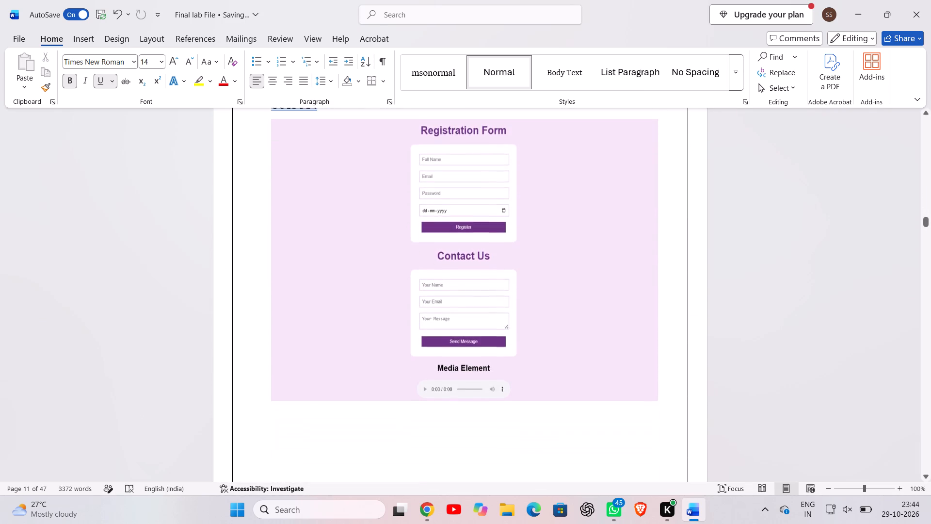
scroll(634, 213, down, 2)
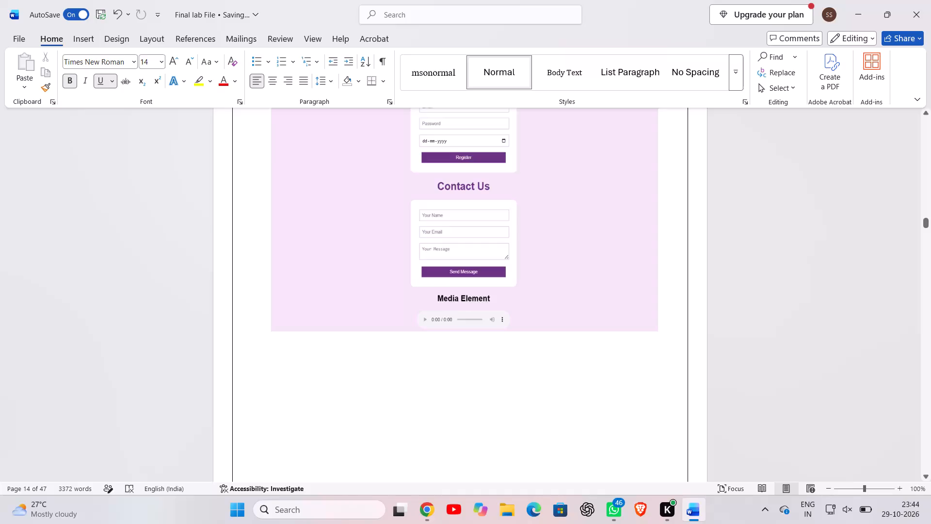
click(484, 390)
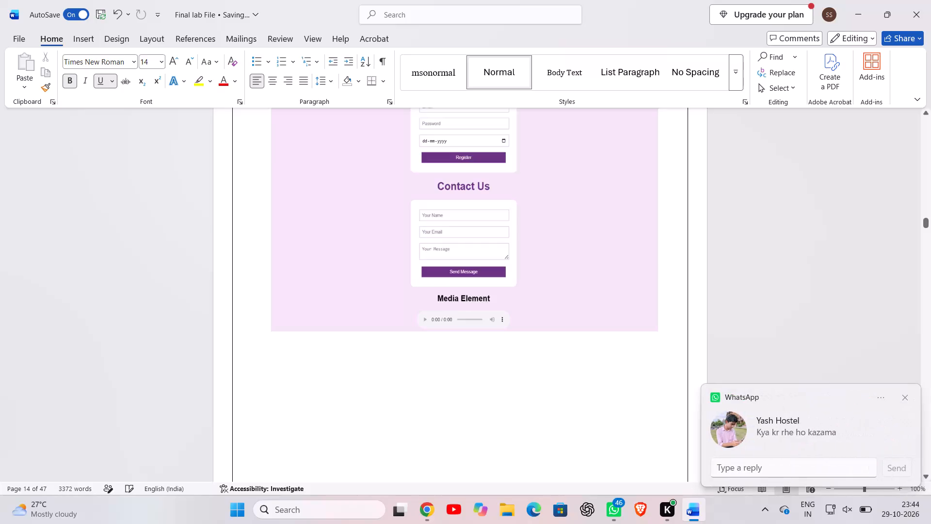
key(ctrl+g)
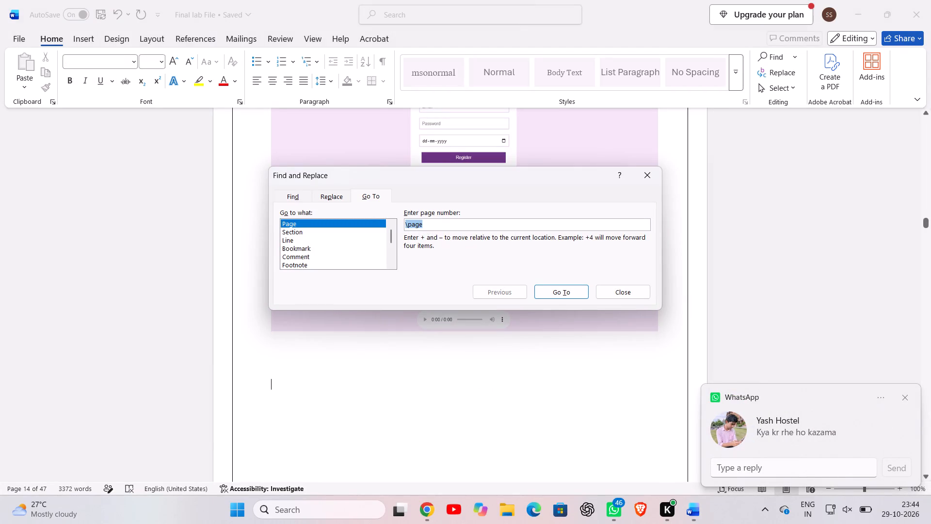
key(Return)
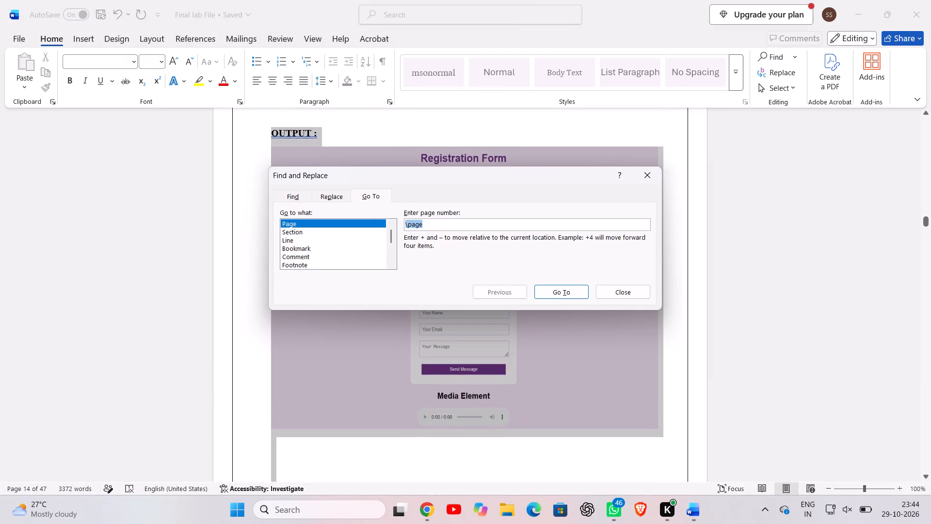
click(652, 172)
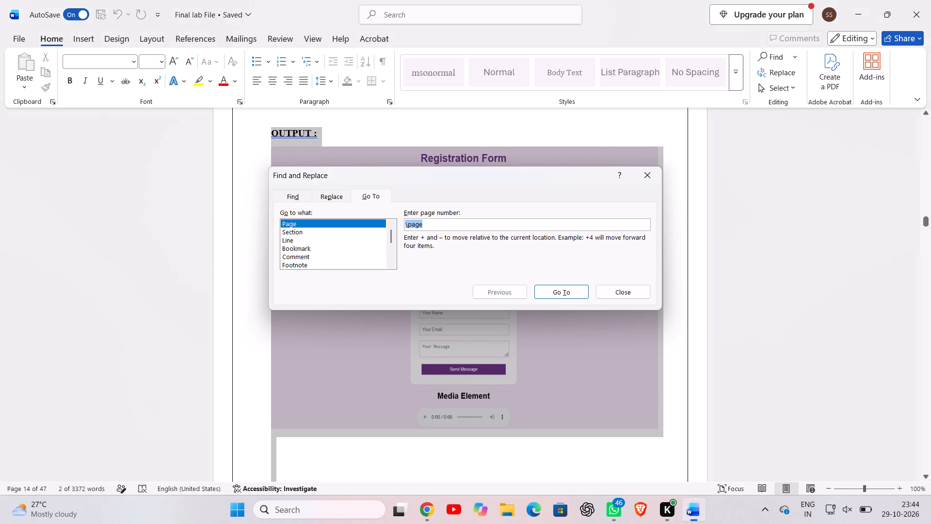
Delete the selected Registration Form output page.
key(BackSpace)
Select Experiment 3's CSS Styling output page using Go To with \page, and delete it.
scroll(626, 228, down, 2)
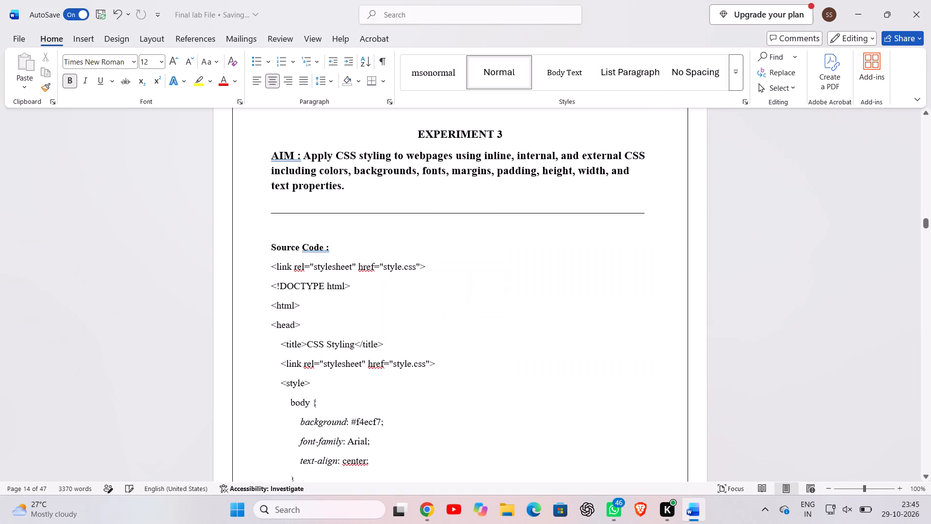
scroll(626, 228, down, 8)
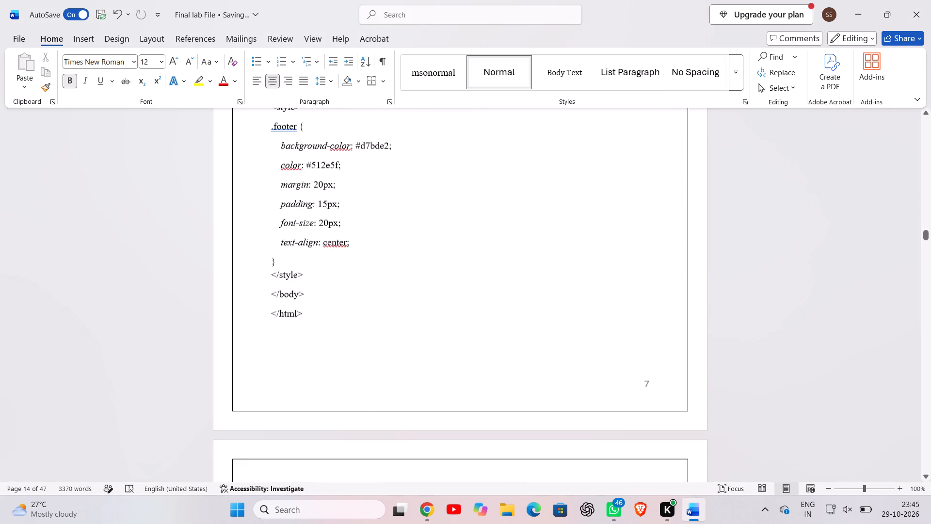
scroll(626, 228, down, 4)
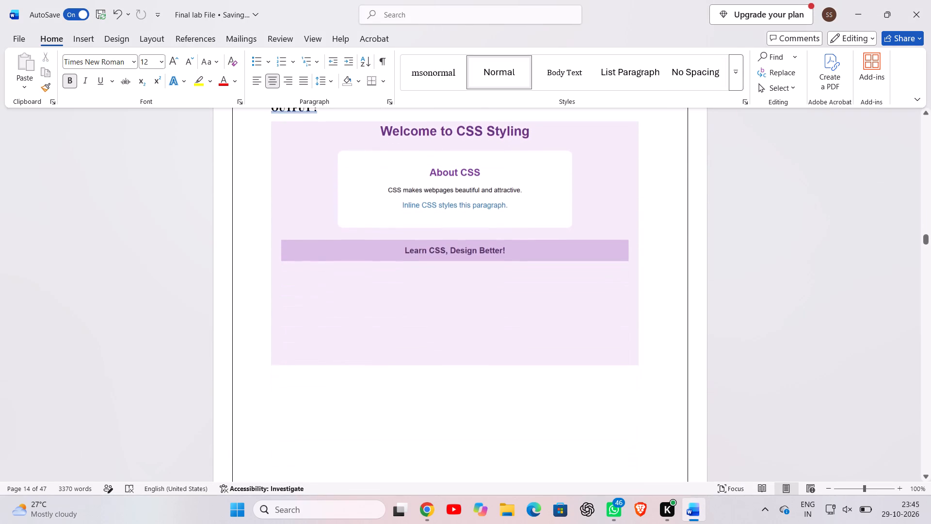
click(438, 395)
key(ctrl+g)
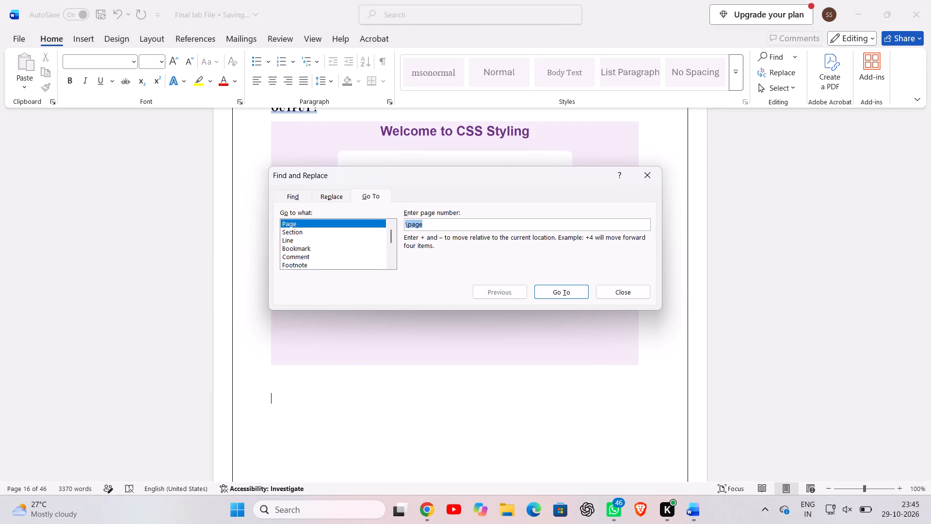
key(Return)
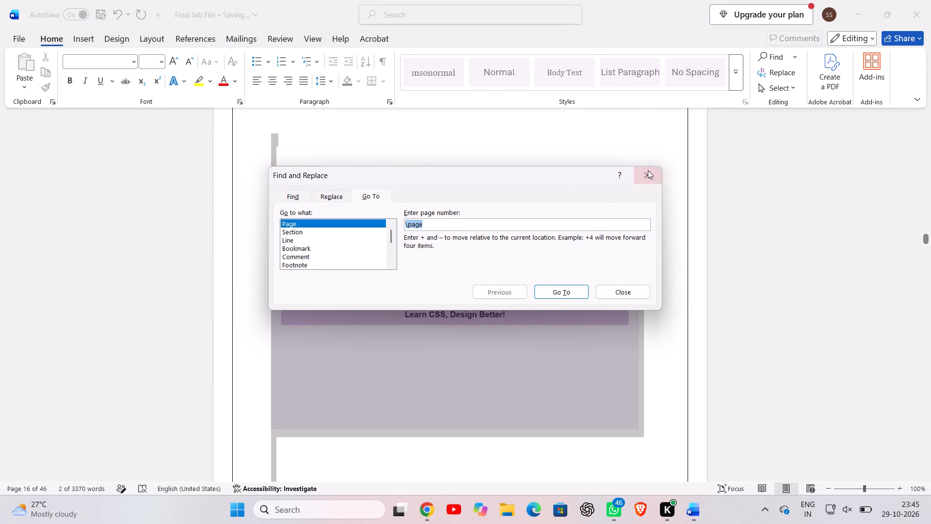
click(648, 178)
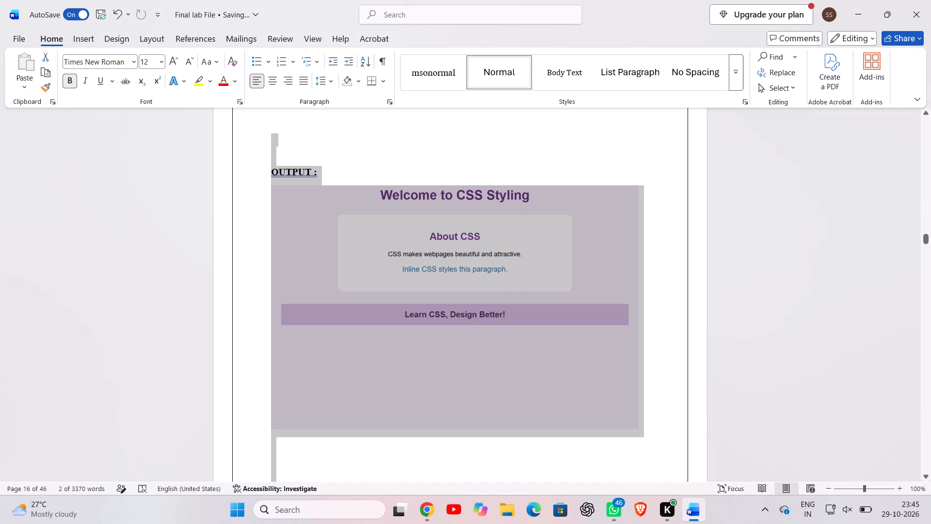
key(BackSpace)
Select the blank page between the Responsive Web Design output and Experiment 5 using Go To with \page, and delete it.
scroll(543, 298, down, 6)
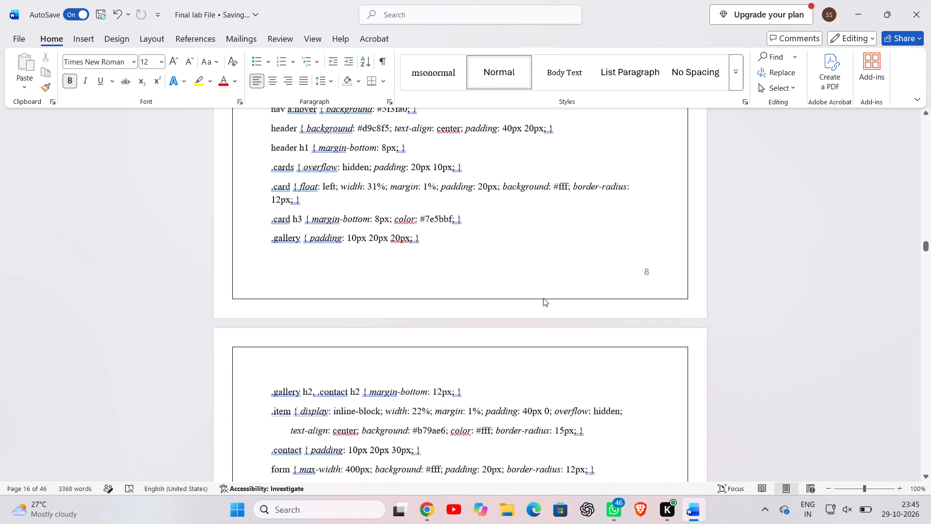
scroll(543, 298, down, 10)
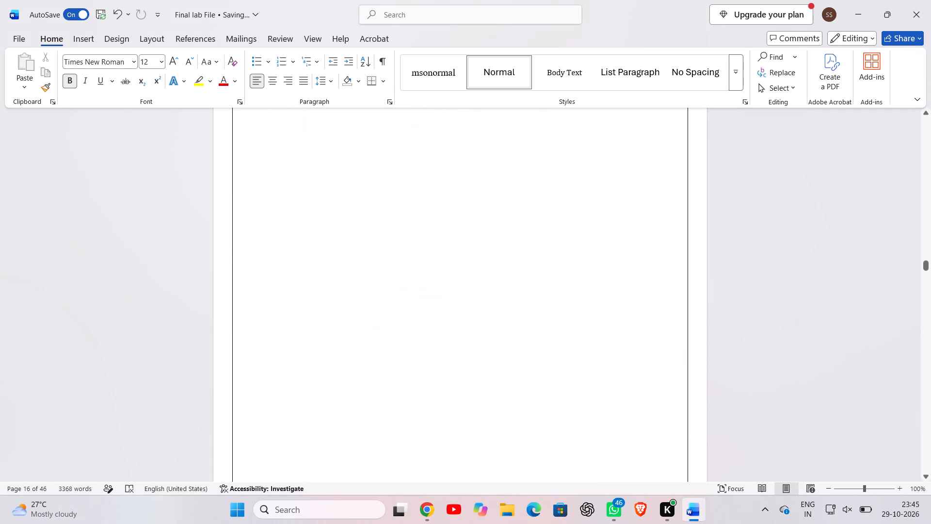
scroll(543, 298, down, 4)
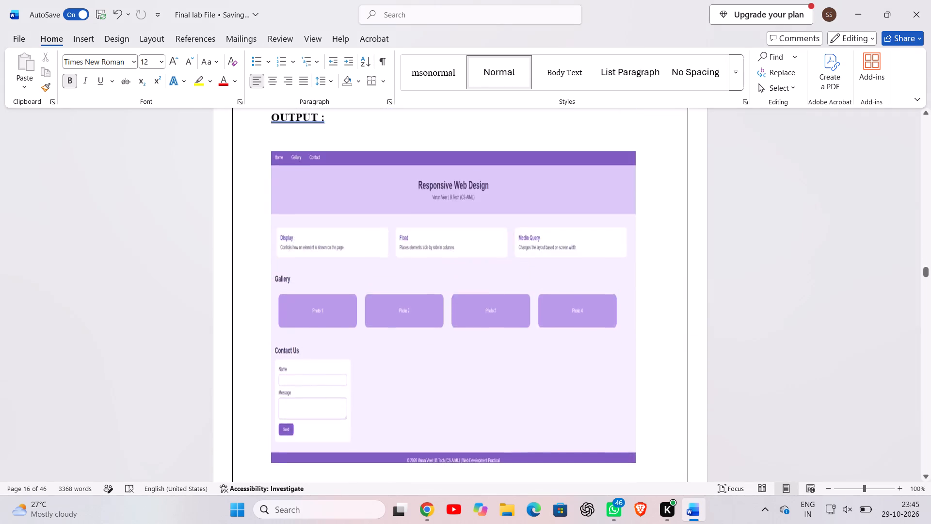
scroll(543, 298, down, 1)
click(543, 298)
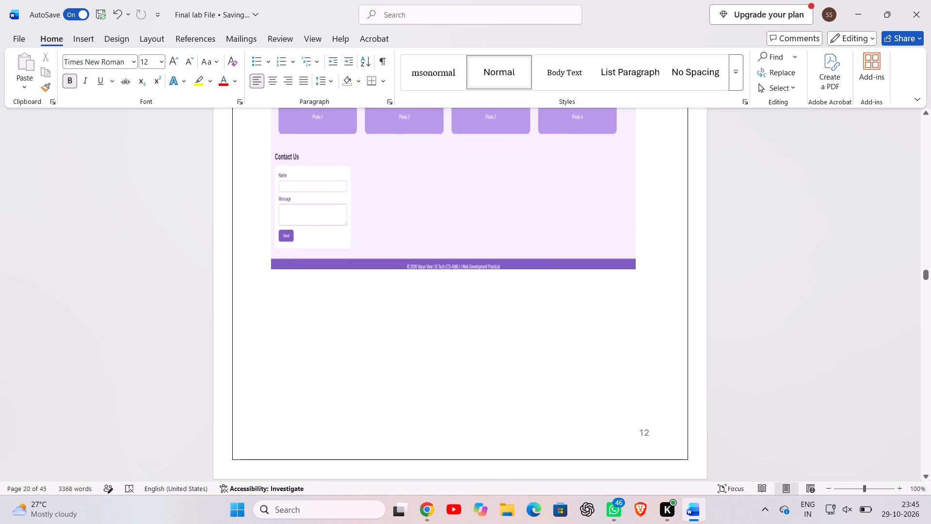
key(ctrl+g)
key(Return)
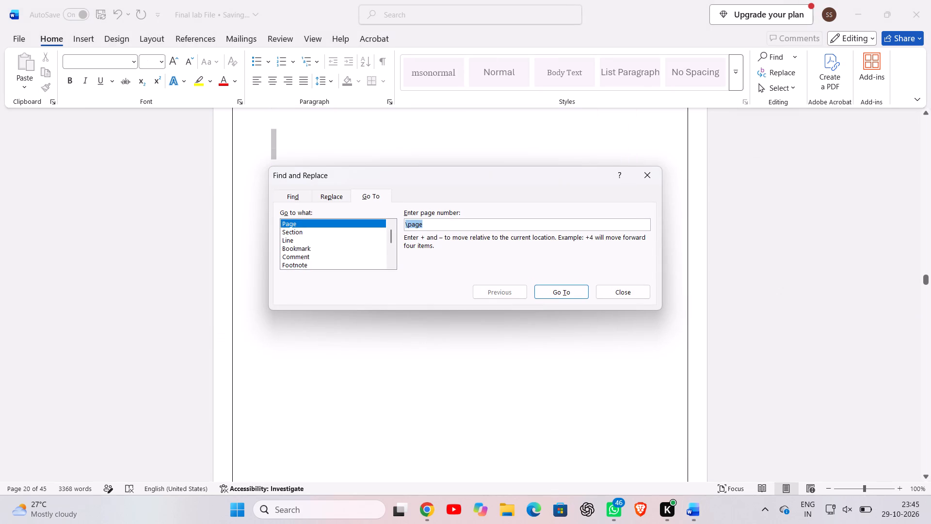
click(649, 174)
key(BackSpace)
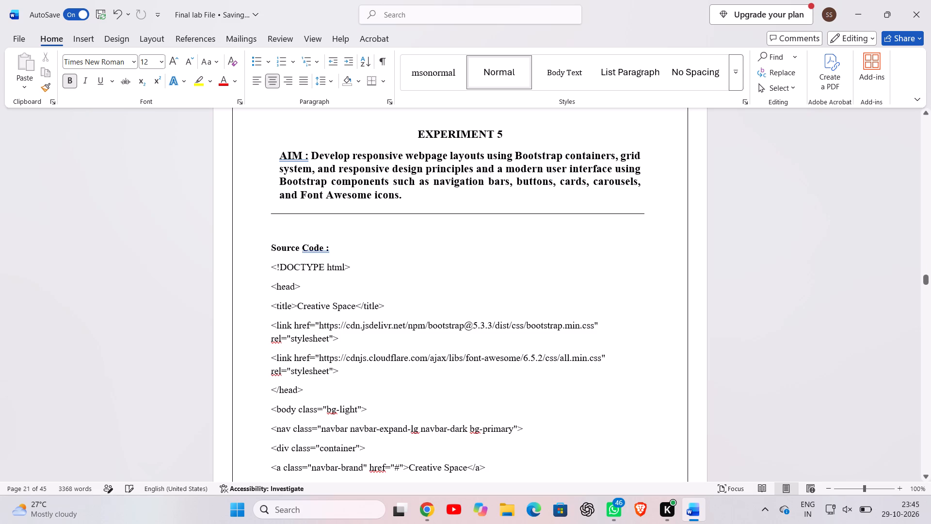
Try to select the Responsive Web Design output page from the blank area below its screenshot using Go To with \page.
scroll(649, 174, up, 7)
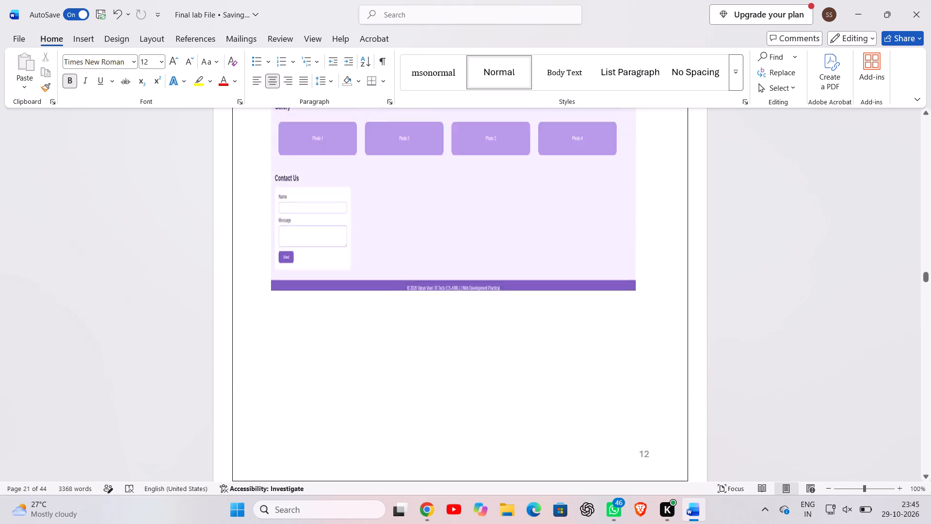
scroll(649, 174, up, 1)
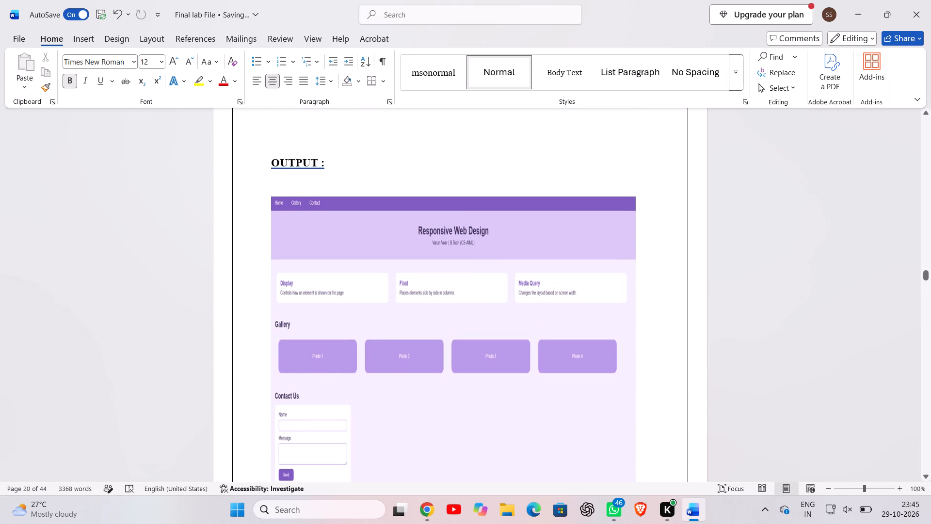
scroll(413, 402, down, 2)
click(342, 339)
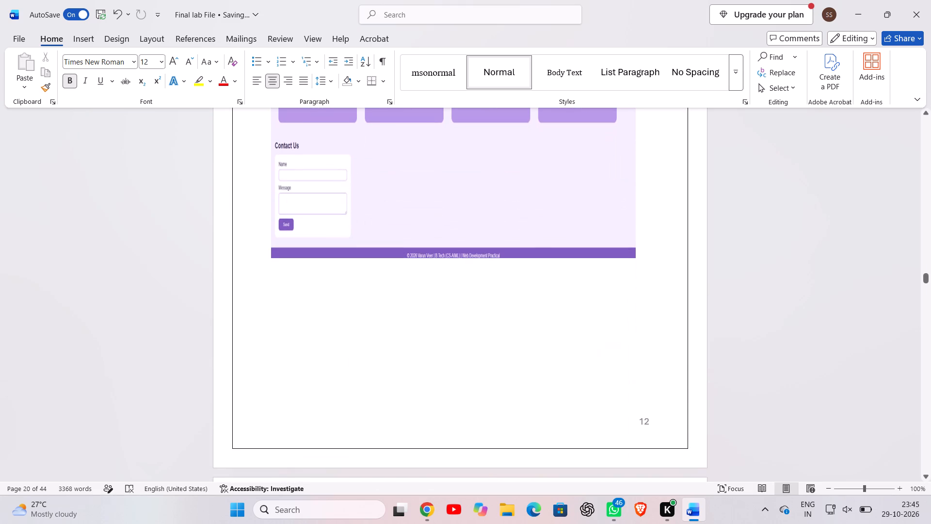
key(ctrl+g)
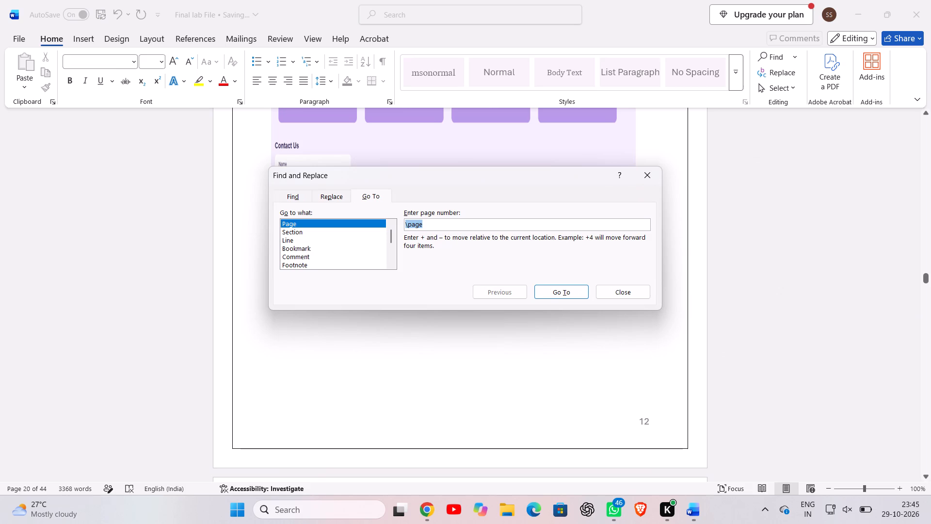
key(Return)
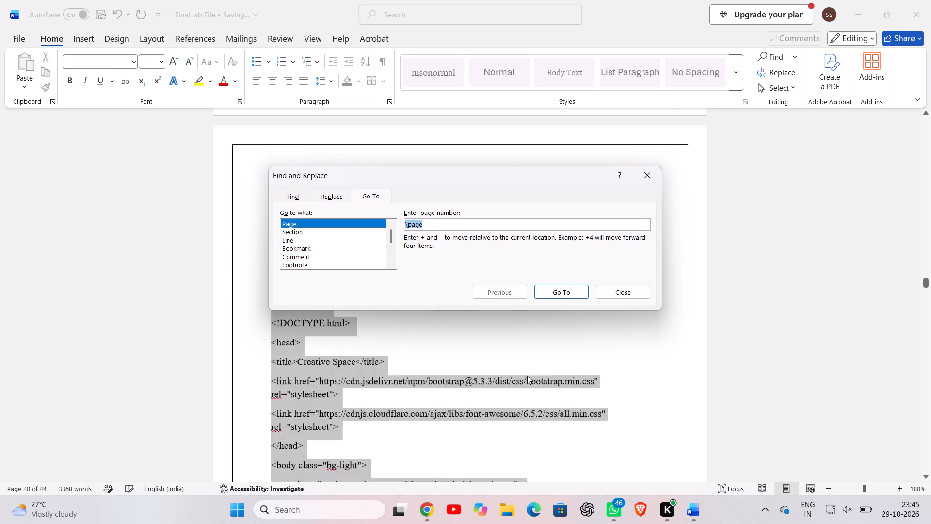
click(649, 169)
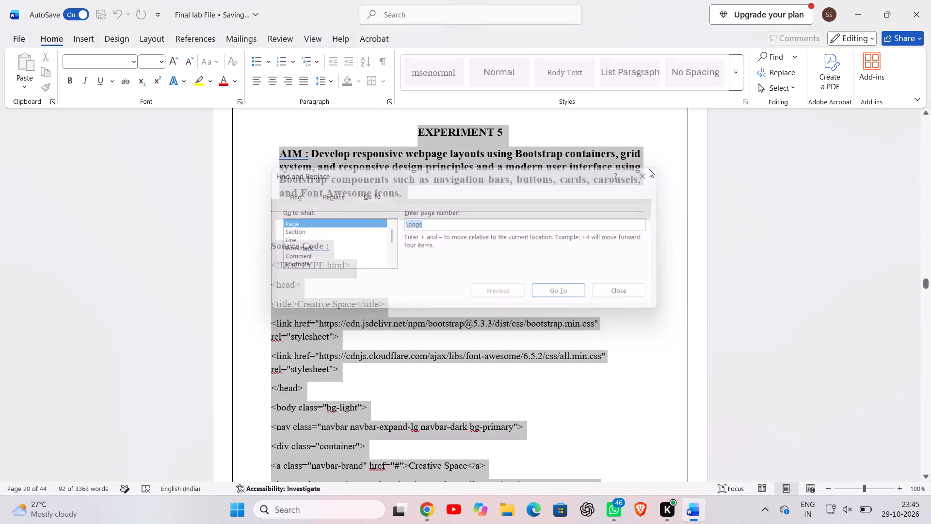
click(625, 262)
Place the cursor above the Responsive Web Design OUTPUT heading, select that page using Go To with \page, and delete it.
scroll(625, 262, up, 1)
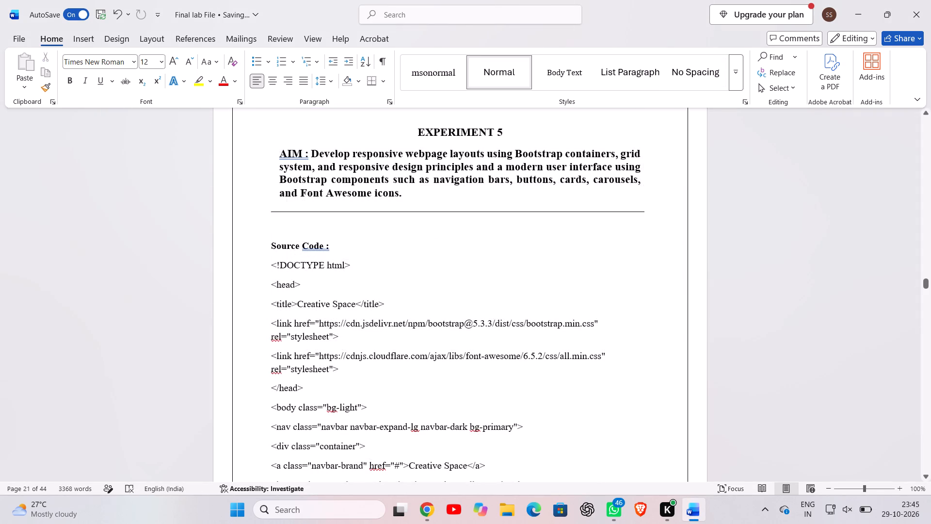
scroll(625, 262, up, 7)
click(272, 219)
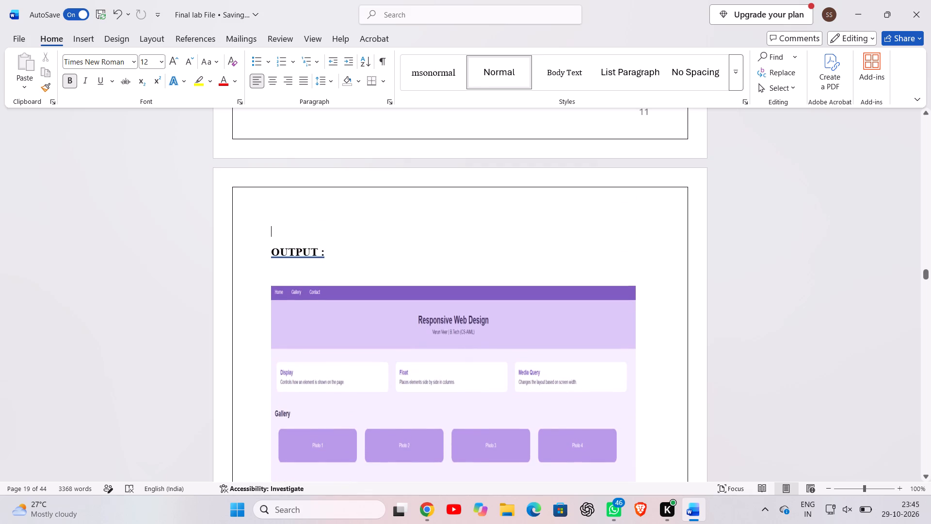
key(ctrl+g)
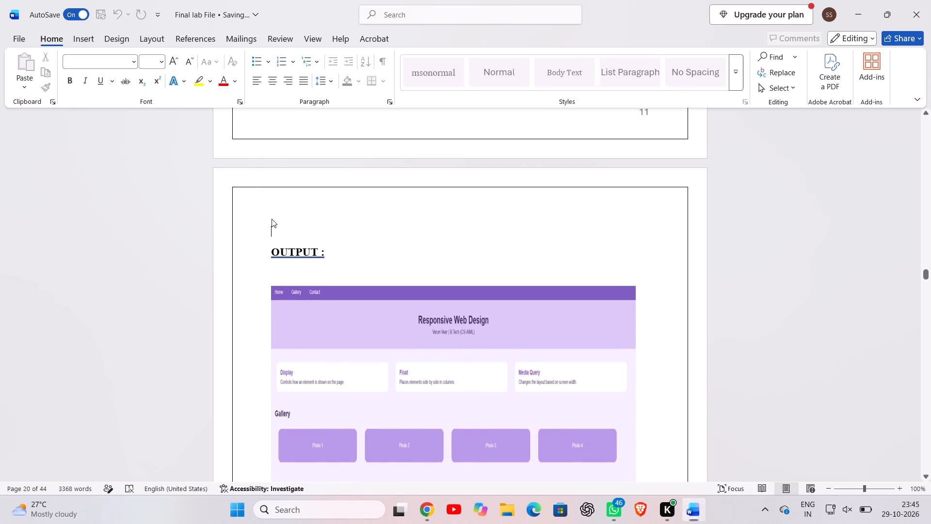
key(Return)
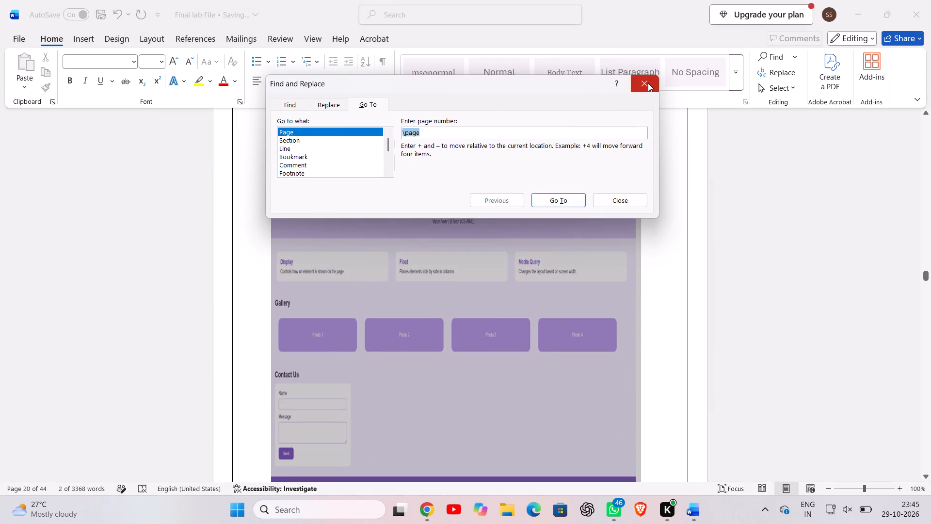
click(648, 83)
key(BackSpace)
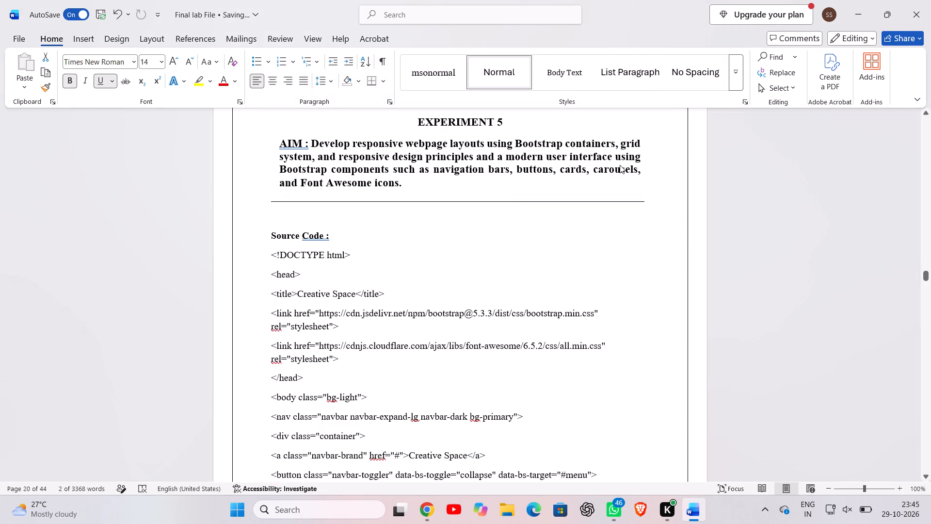
Select Experiment 5's Creative Space output page from its OUTPUT heading using Go To with \page, and delete it.
scroll(620, 165, up, 6)
scroll(620, 165, right, 1)
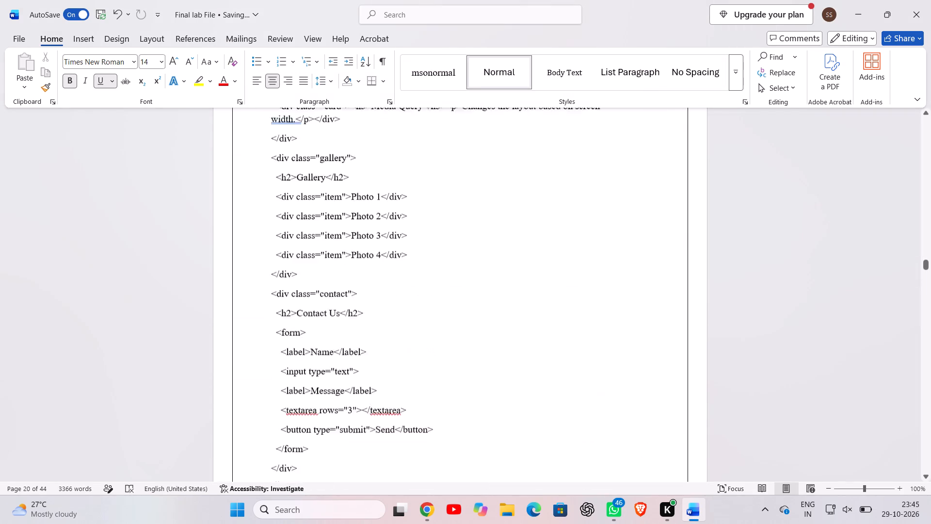
scroll(620, 165, right, 1)
scroll(620, 165, down, 2)
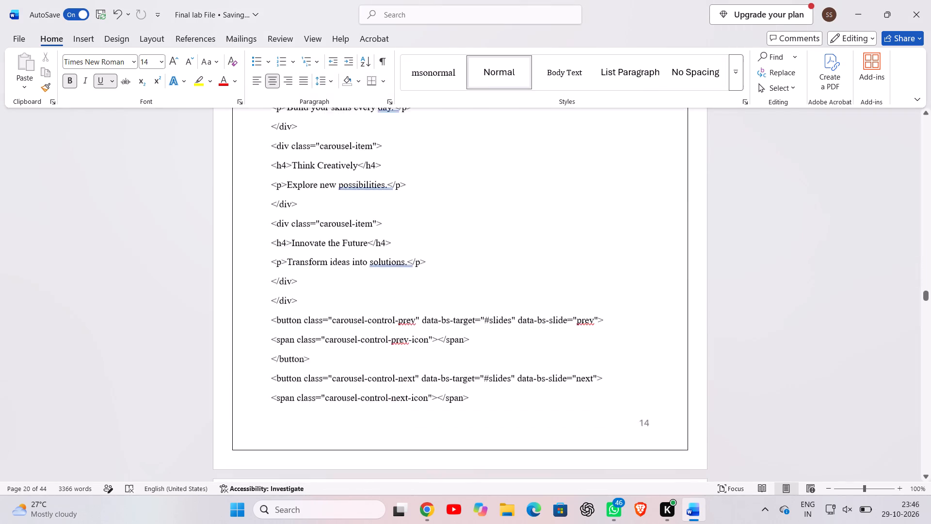
scroll(620, 165, down, 4)
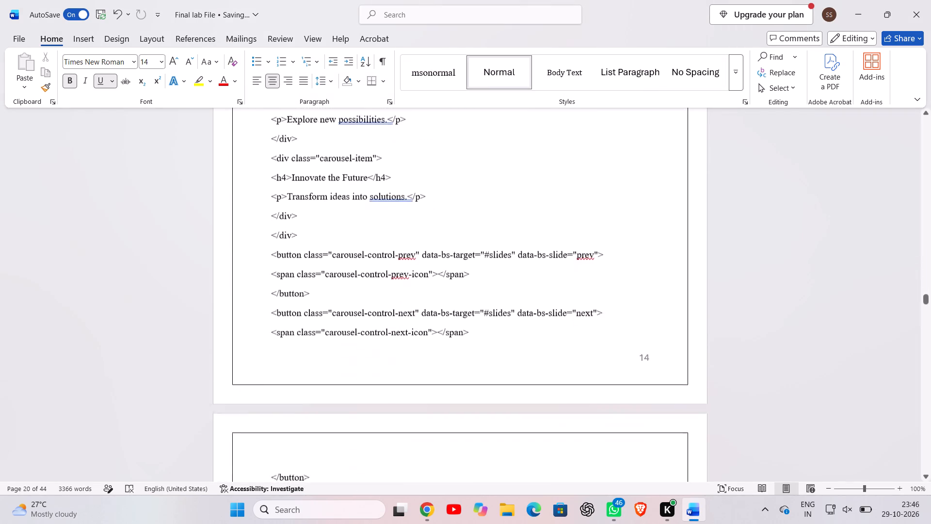
scroll(620, 165, down, 7)
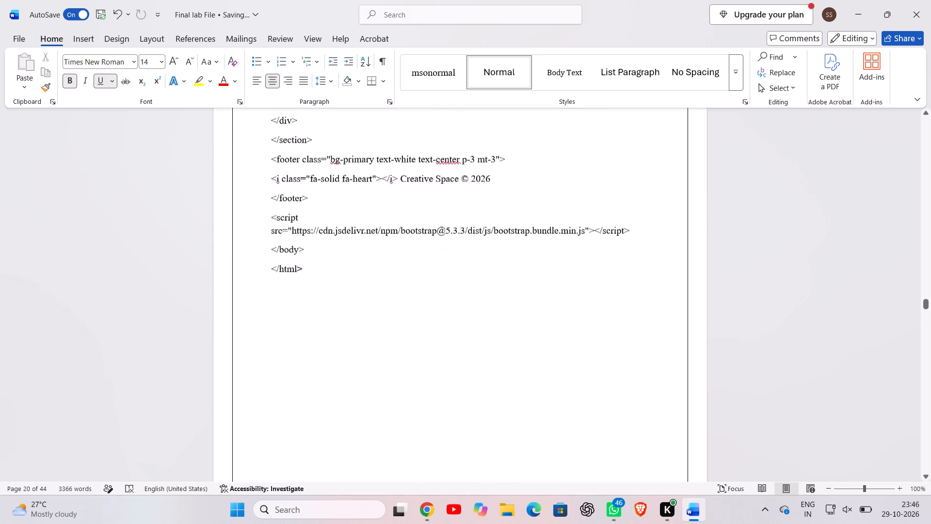
scroll(620, 165, down, 4)
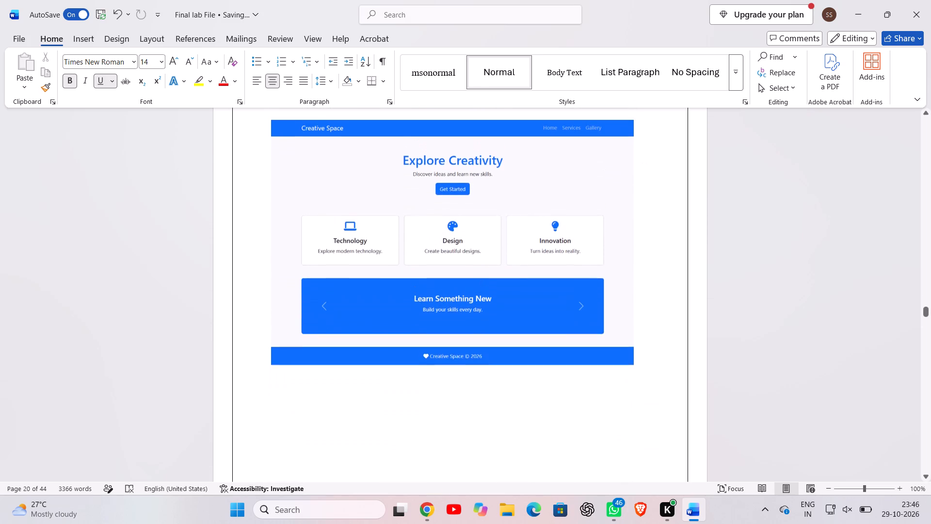
scroll(620, 165, down, 1)
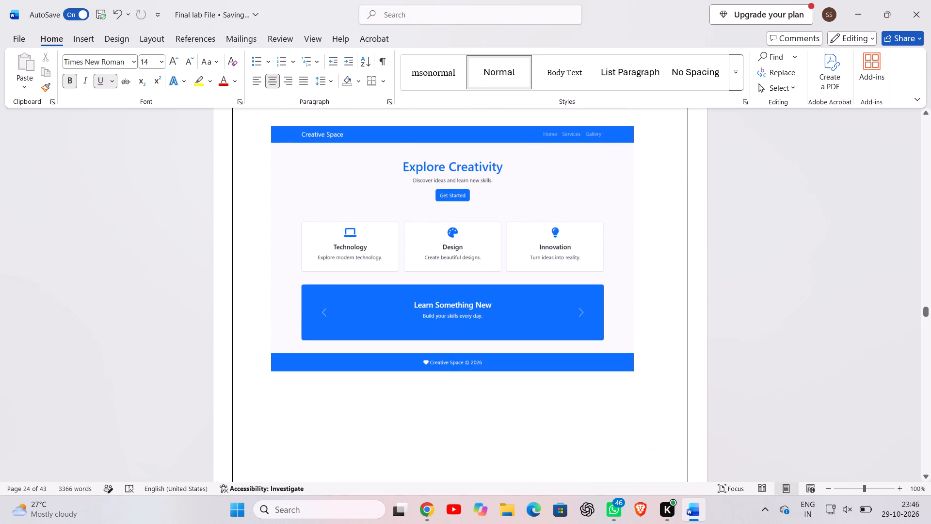
click(354, 413)
scroll(354, 413, up, 1)
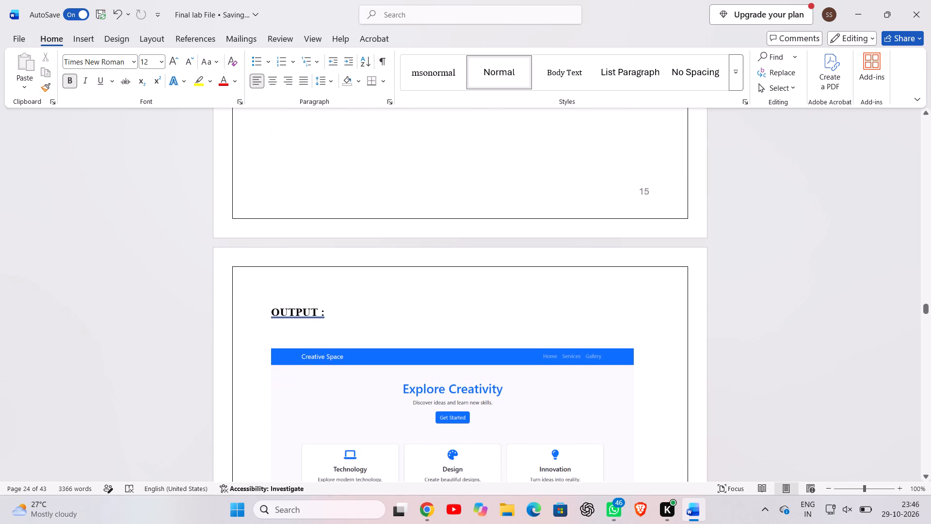
click(278, 289)
key(ctrl+g)
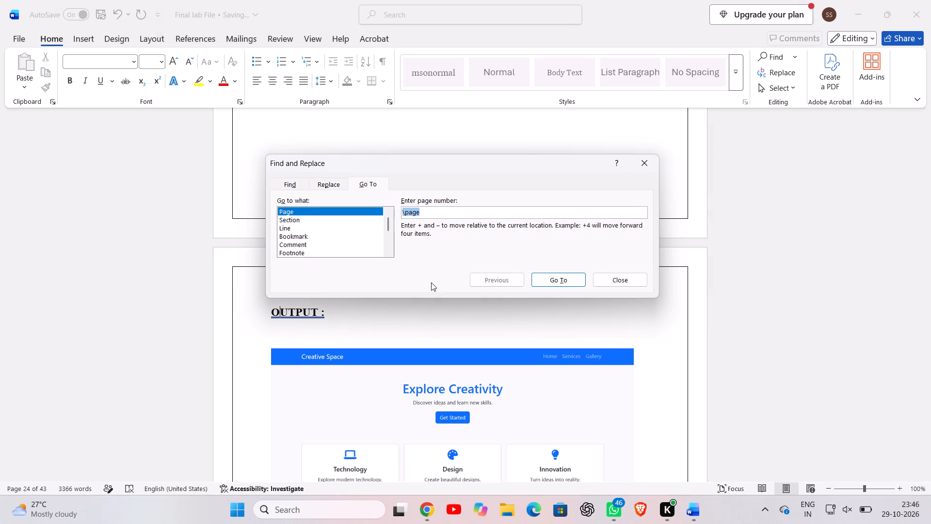
key(Return)
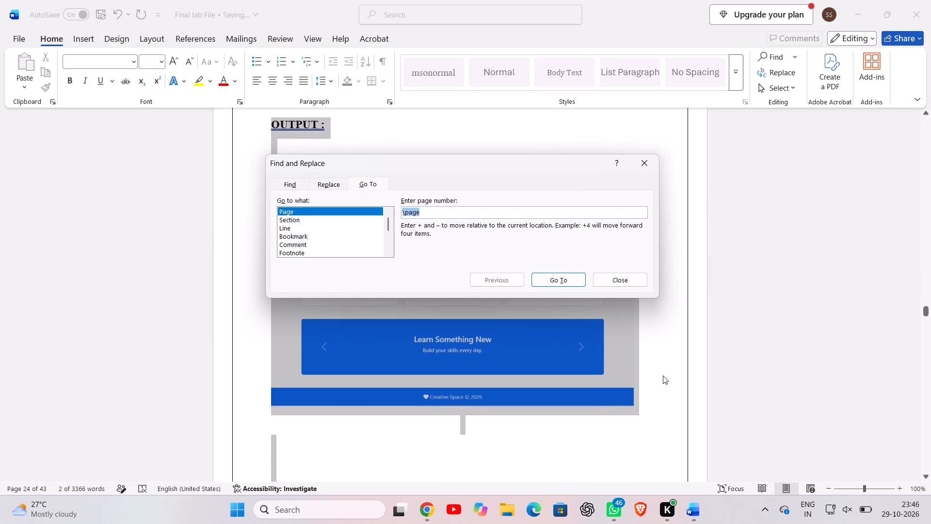
click(651, 159)
key(BackSpace)
Select Experiment 6's JavaScript Calculator output page using Go To with \page, and delete it.
scroll(651, 159, down, 4)
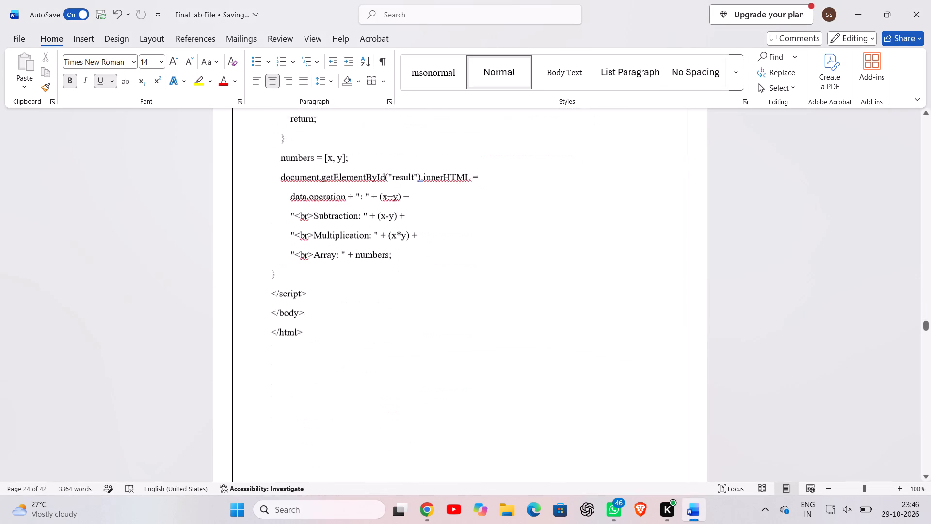
scroll(651, 159, down, 5)
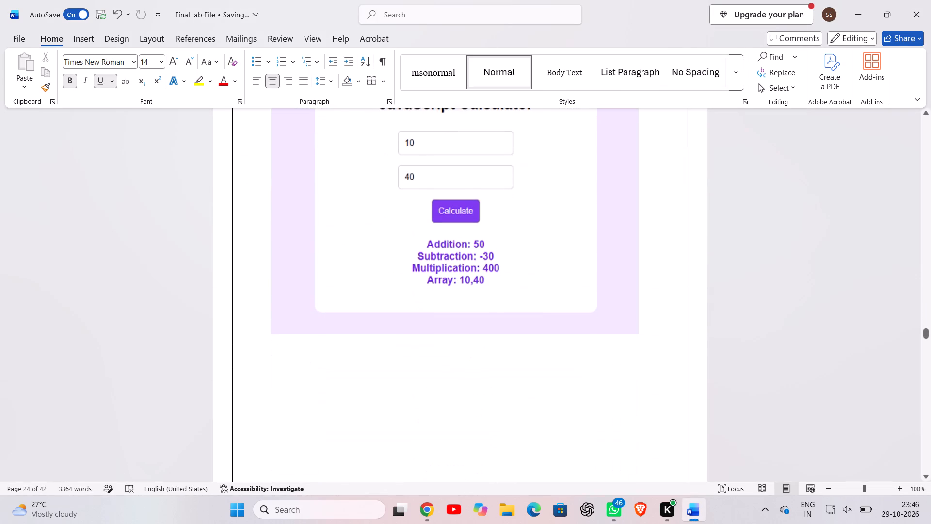
click(416, 417)
key(ctrl+g)
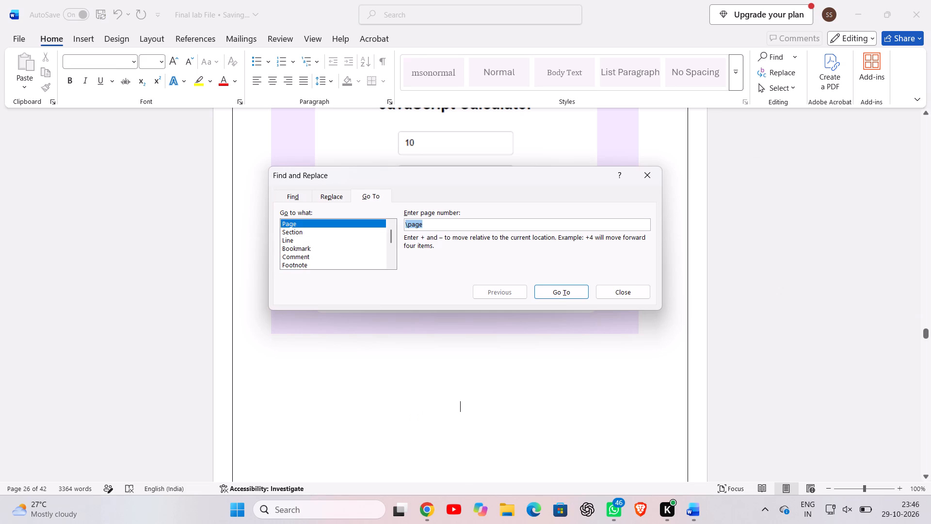
key(Return)
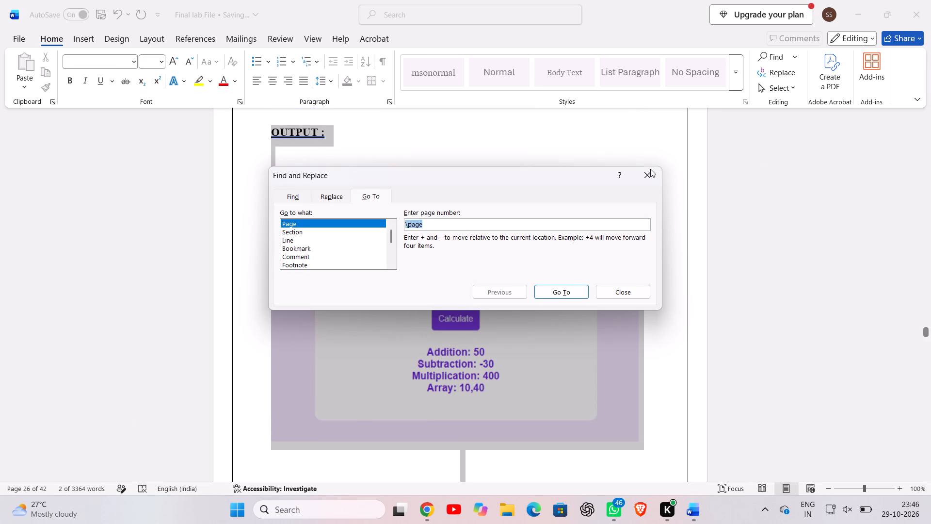
click(650, 169)
key(BackSpace)
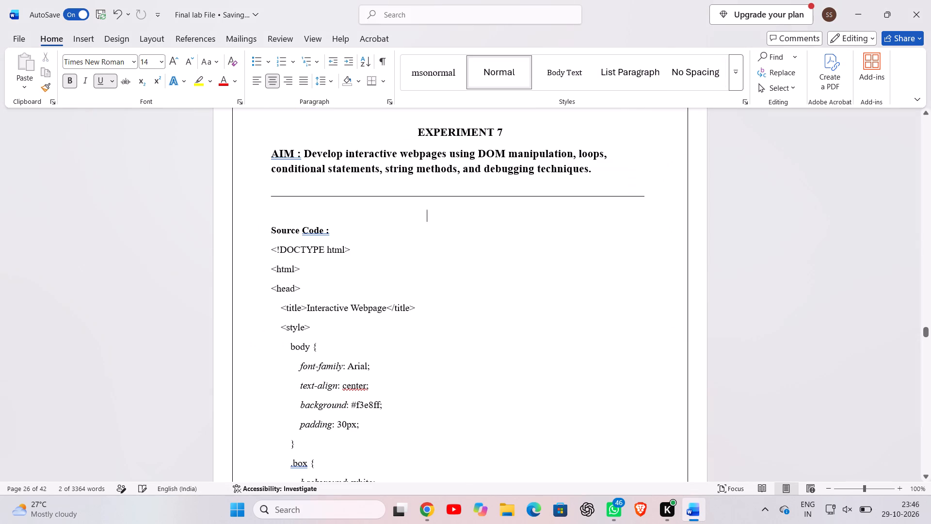
Select Experiment 7's String Analyzer output page from the blank area below its screenshot using Go To with \page, and delete it.
scroll(650, 169, down, 6)
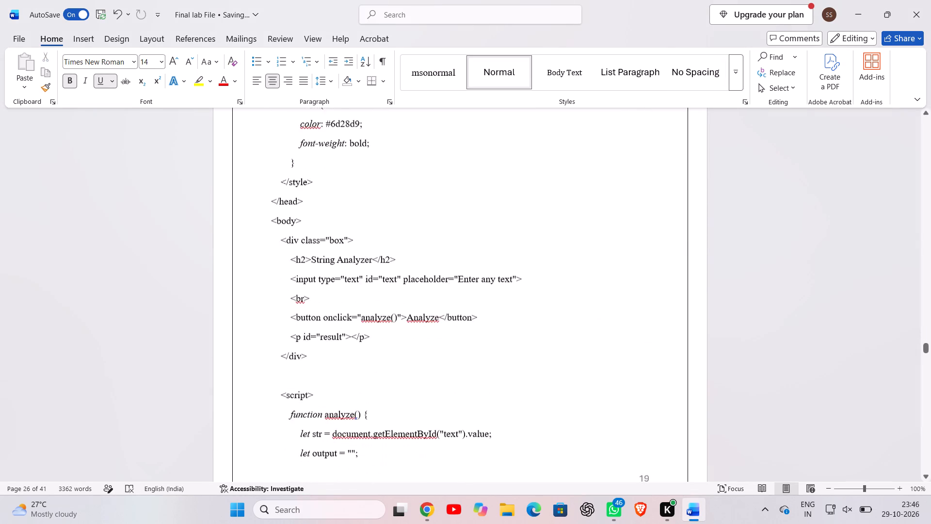
scroll(650, 169, down, 5)
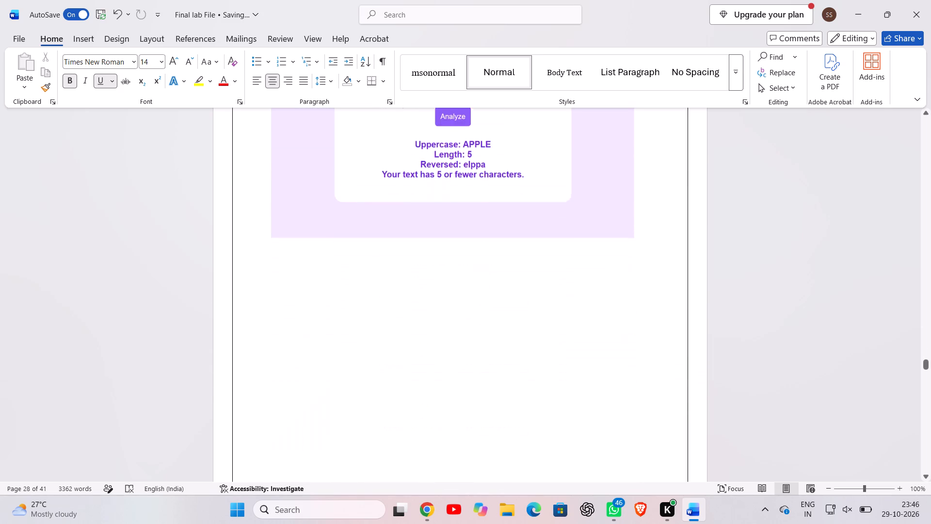
scroll(650, 169, down, 3)
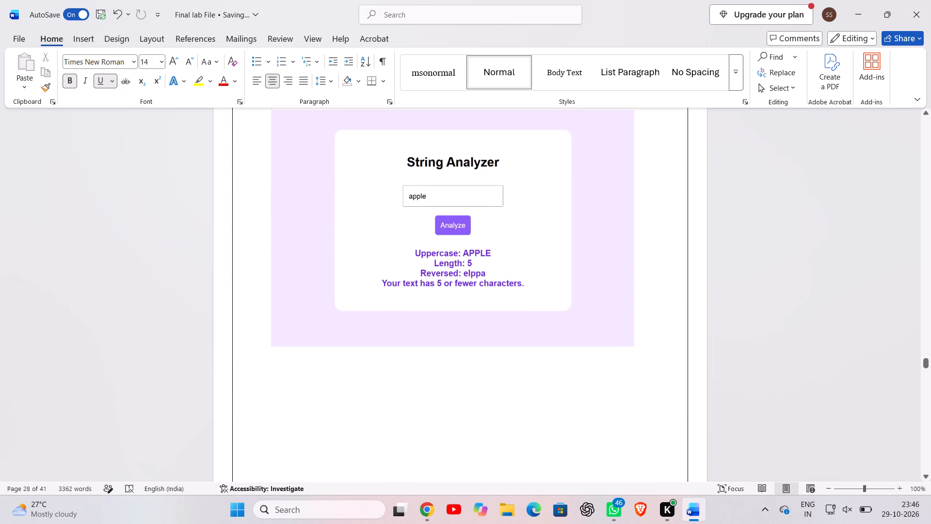
click(279, 394)
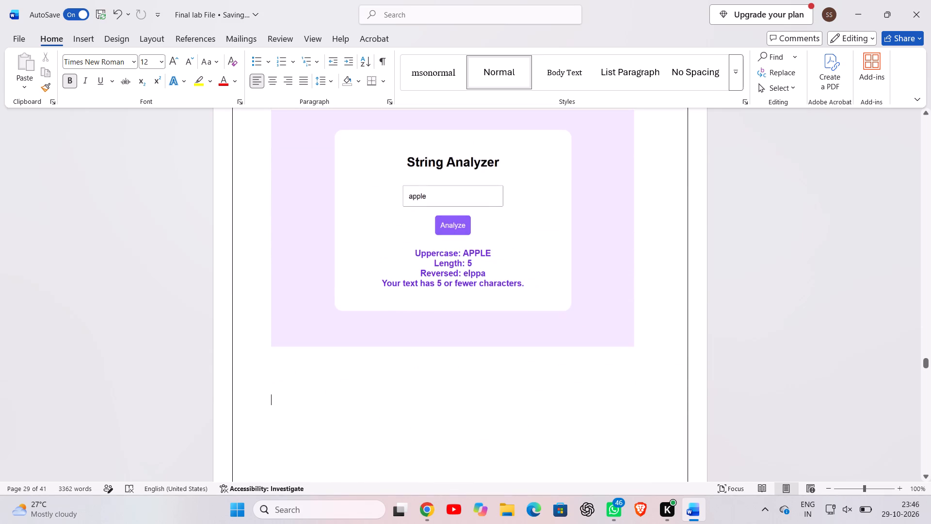
key(ctrl+g)
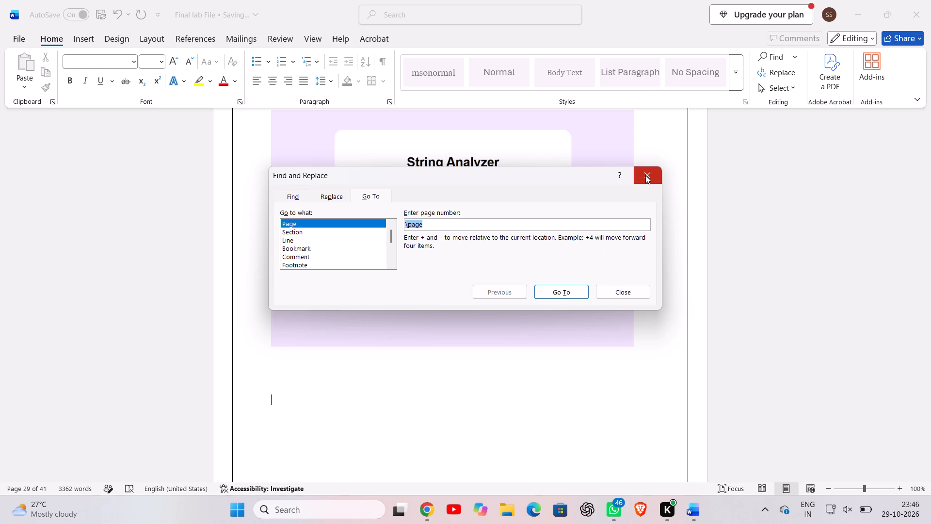
click(525, 376)
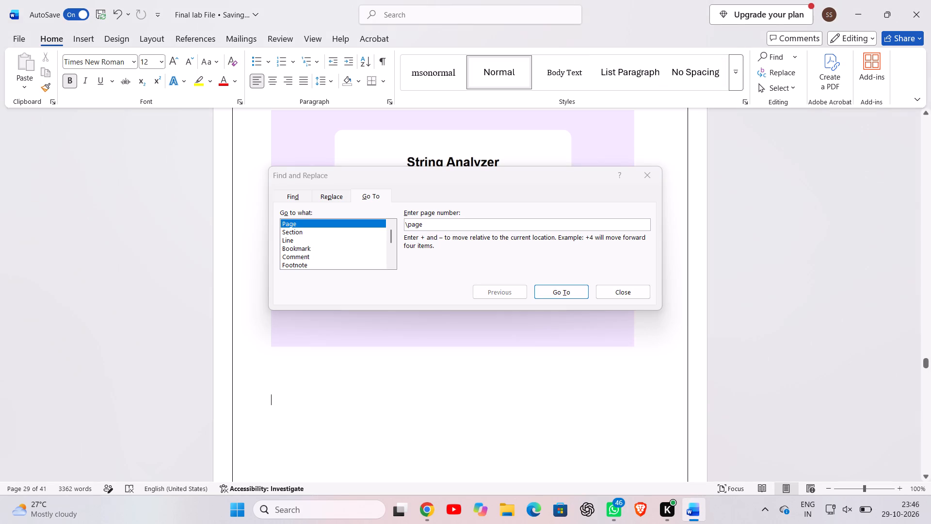
click(649, 180)
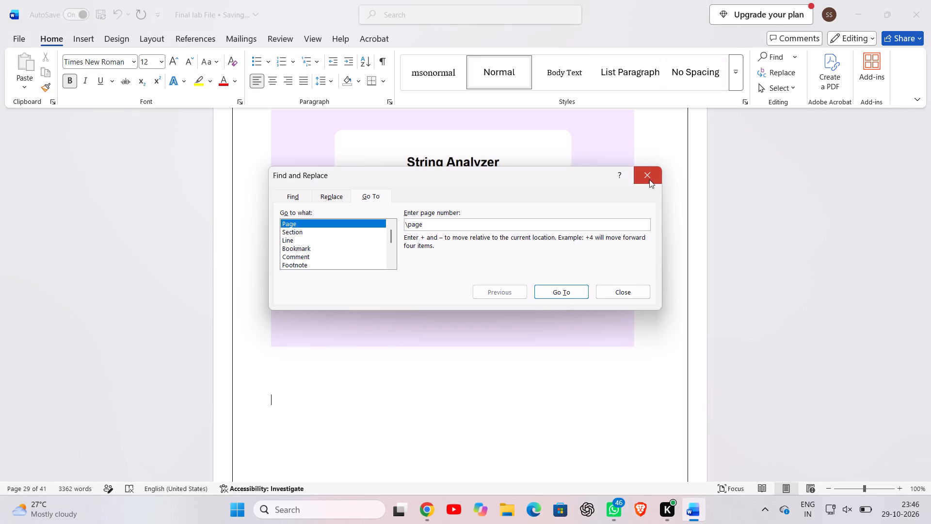
scroll(529, 263, up, 1)
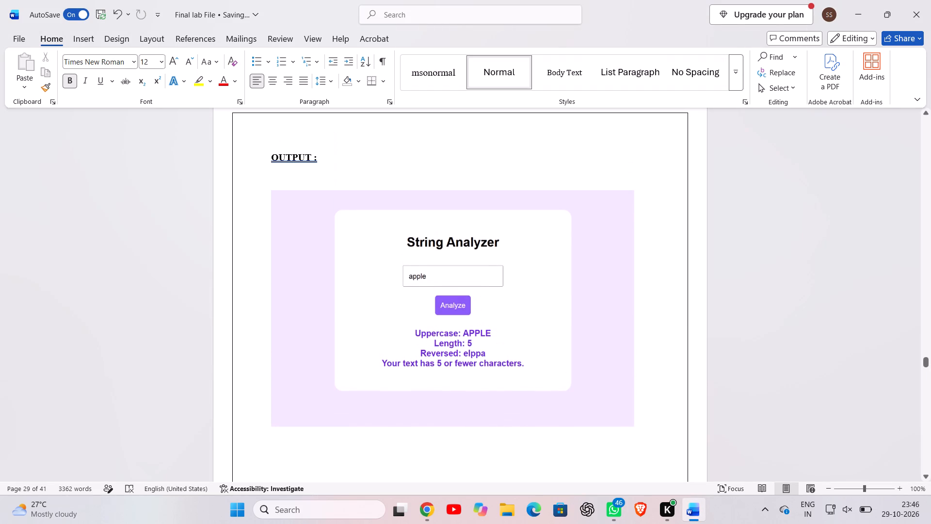
scroll(315, 392, down, 1)
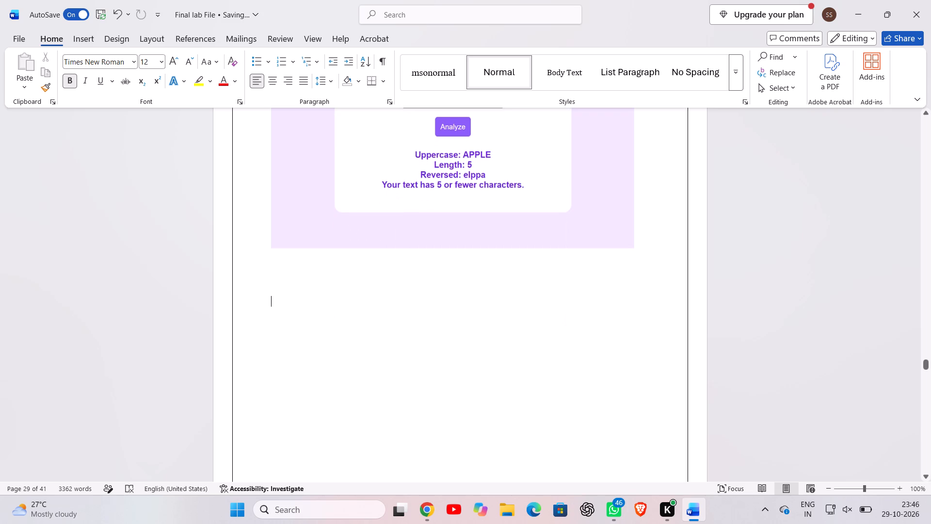
key(ctrl+g)
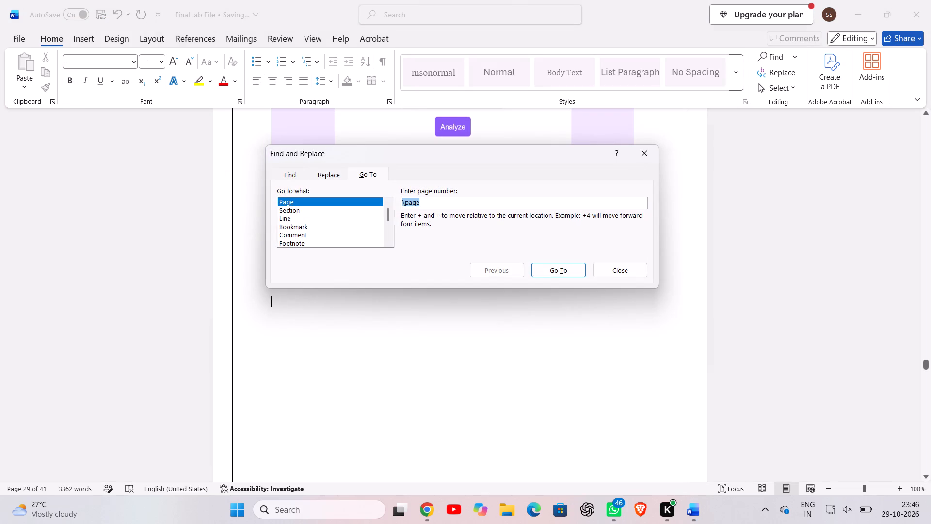
key(Return)
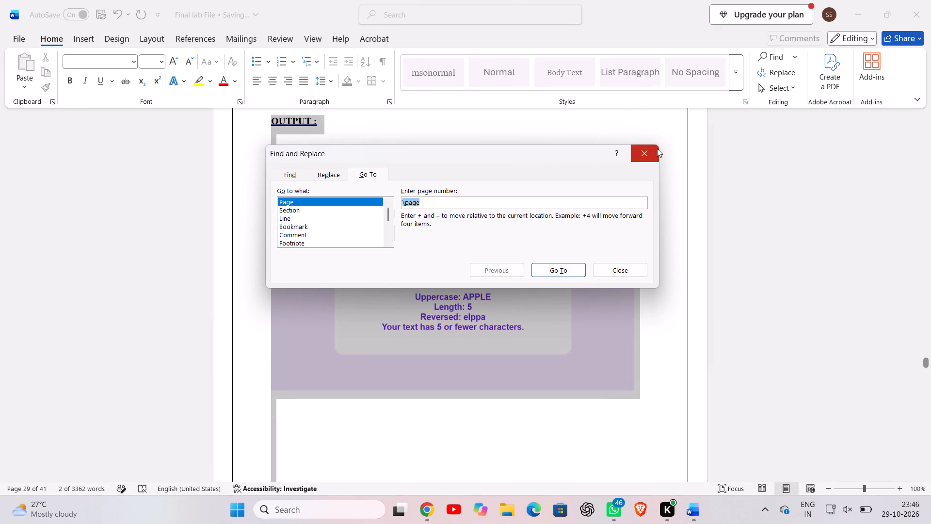
click(655, 151)
key(BackSpace)
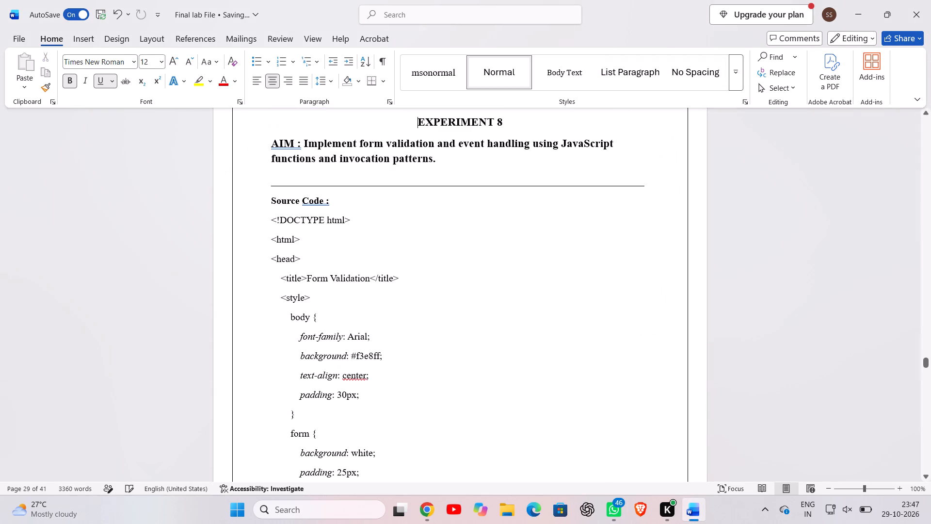
Select Experiment 8's Registration Form output page from the blank line below its screenshots using Go To with \page, and delete it.
scroll(655, 151, down, 9)
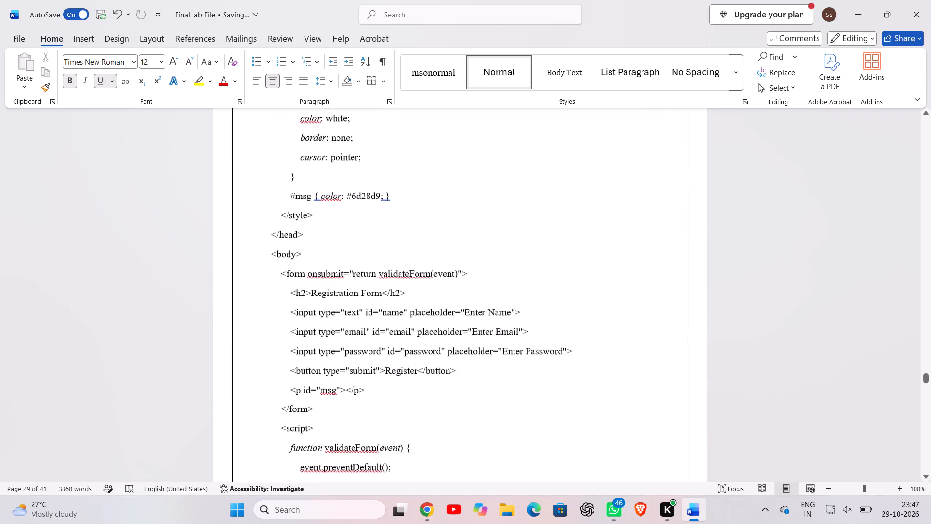
scroll(655, 151, down, 5)
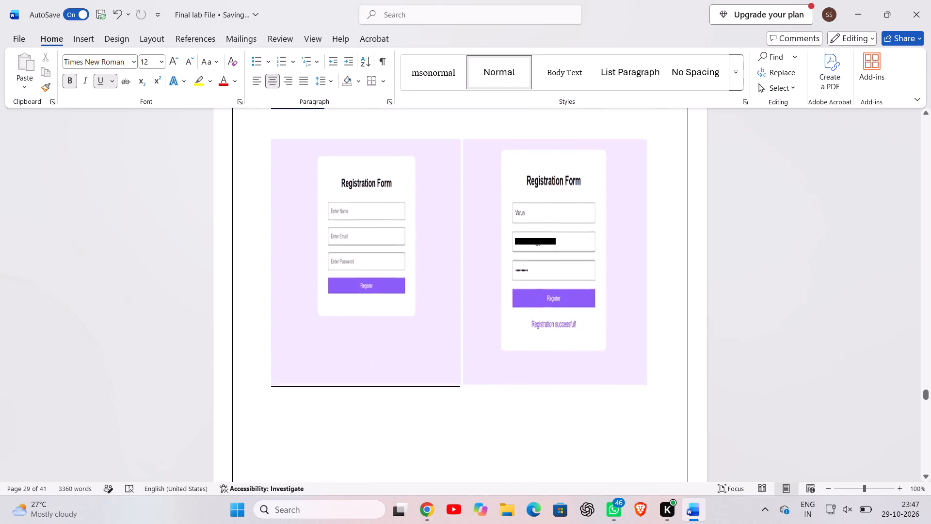
scroll(655, 151, down, 4)
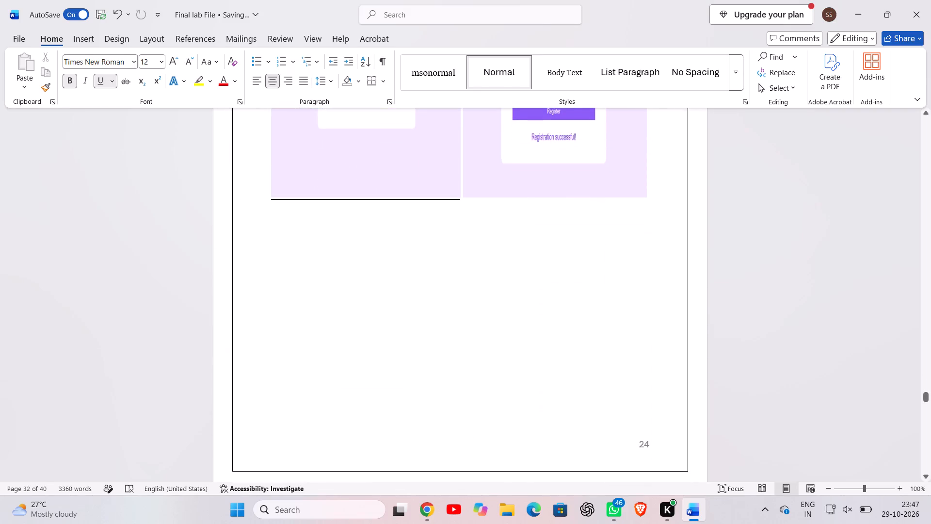
click(302, 222)
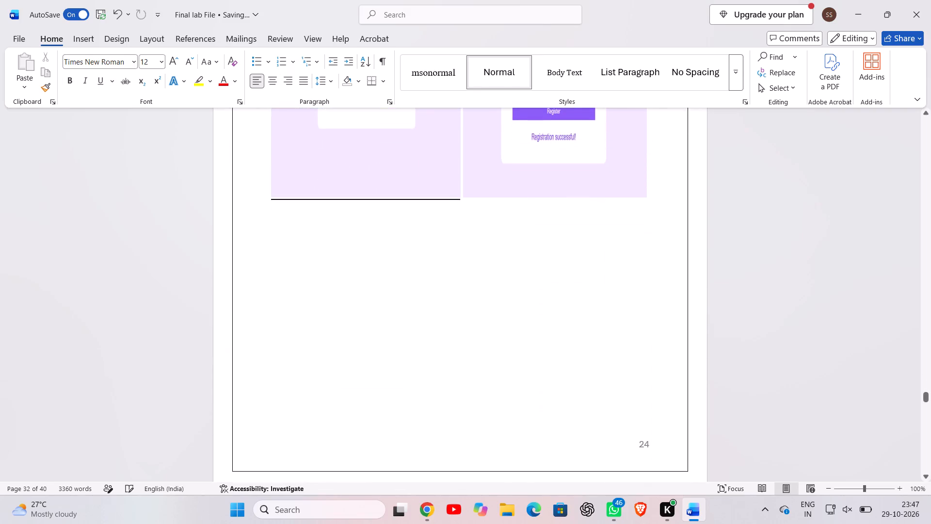
key(ctrl+g)
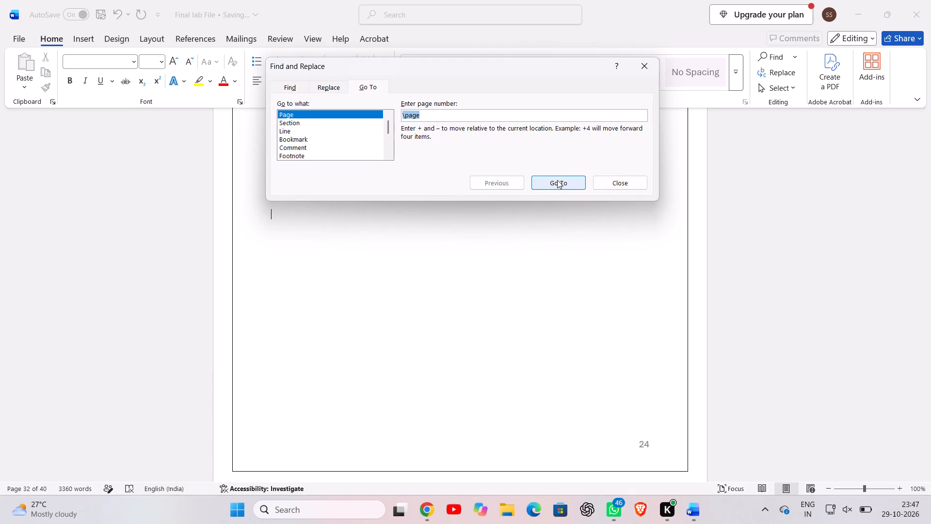
key(Return)
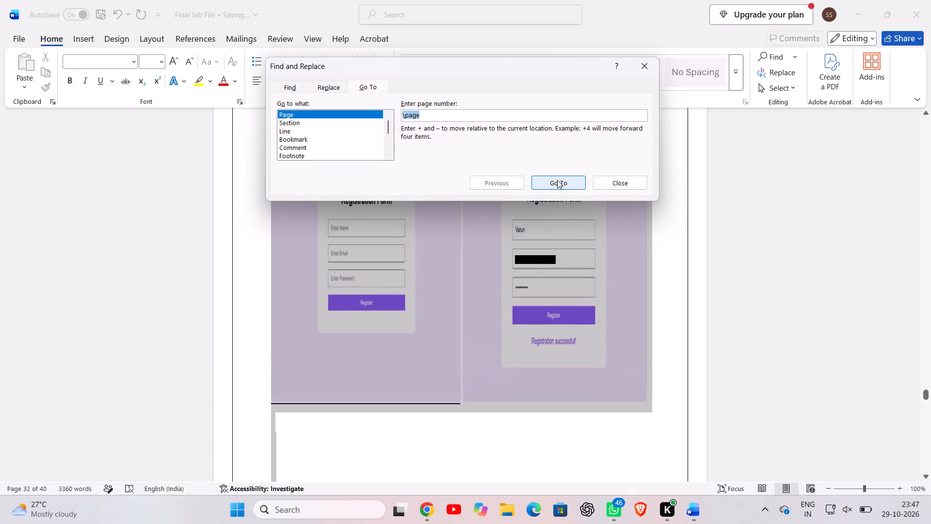
click(646, 72)
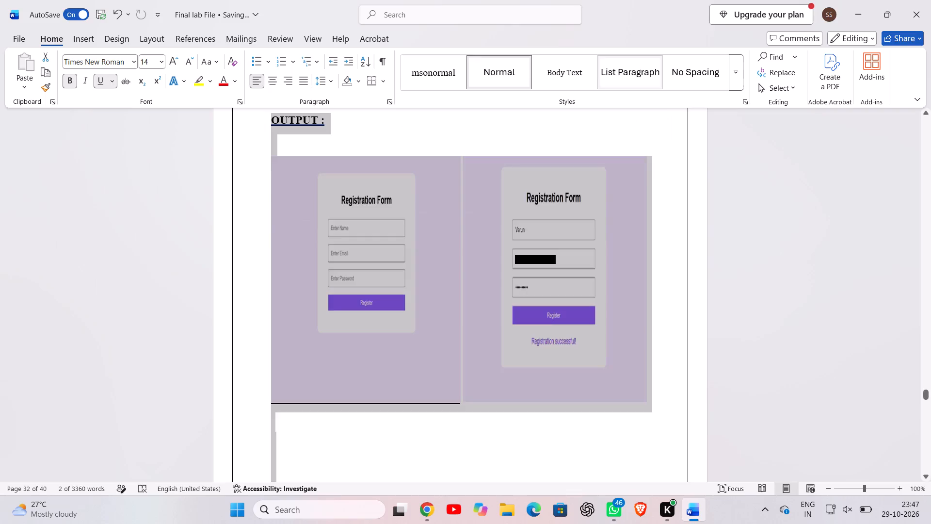
key(BackSpace)
Select the Student Dashboard output page from the blank area below its screenshot using Go To with \page, and delete it.
scroll(532, 397, down, 4)
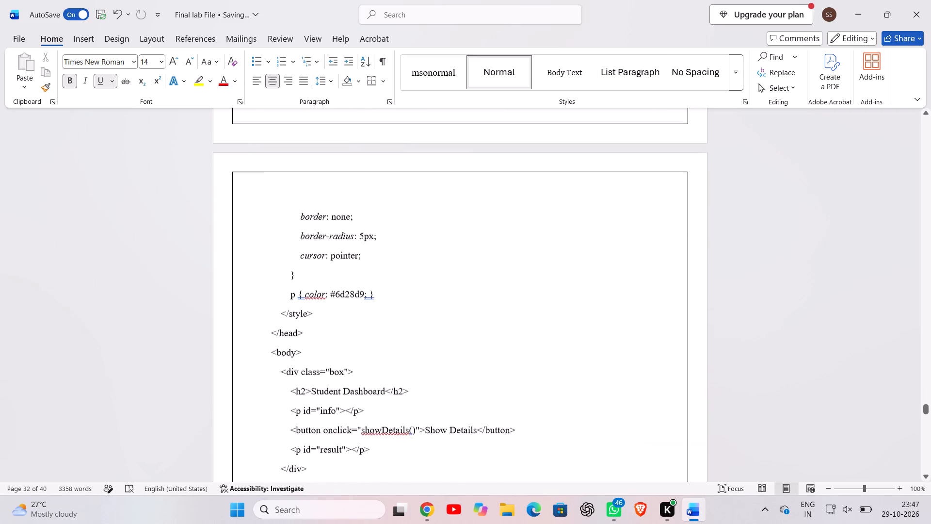
scroll(532, 397, down, 7)
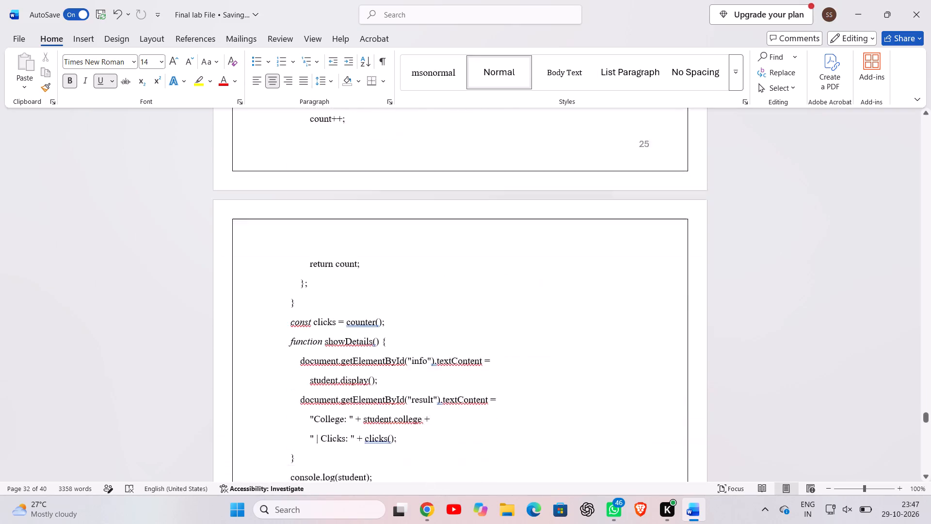
scroll(532, 397, down, 6)
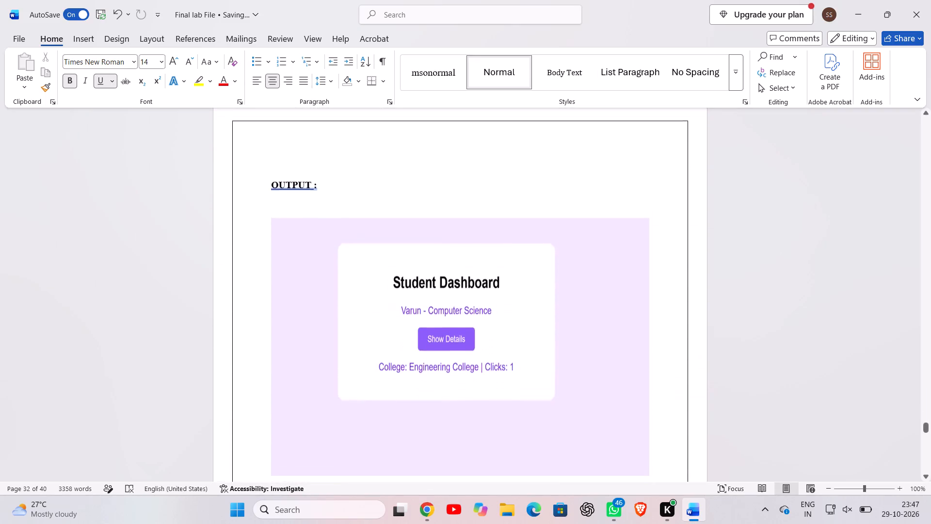
scroll(532, 397, down, 3)
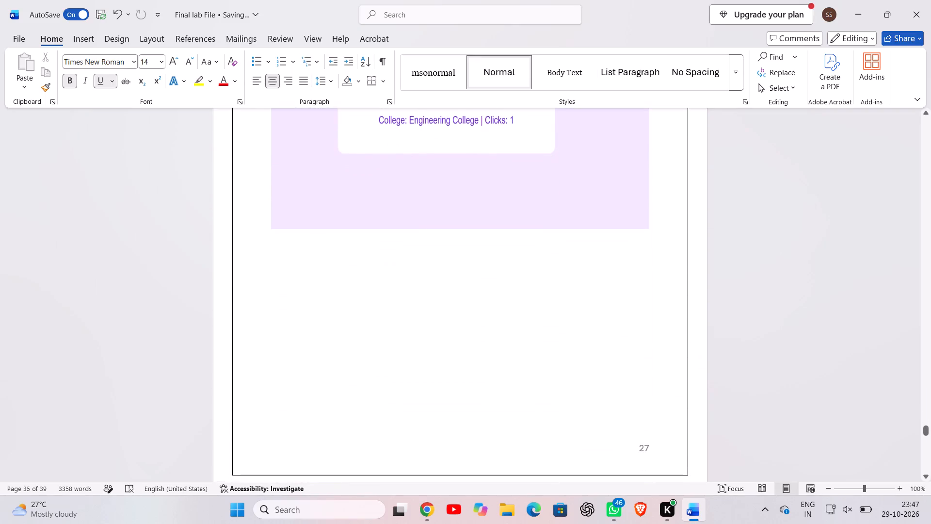
click(305, 263)
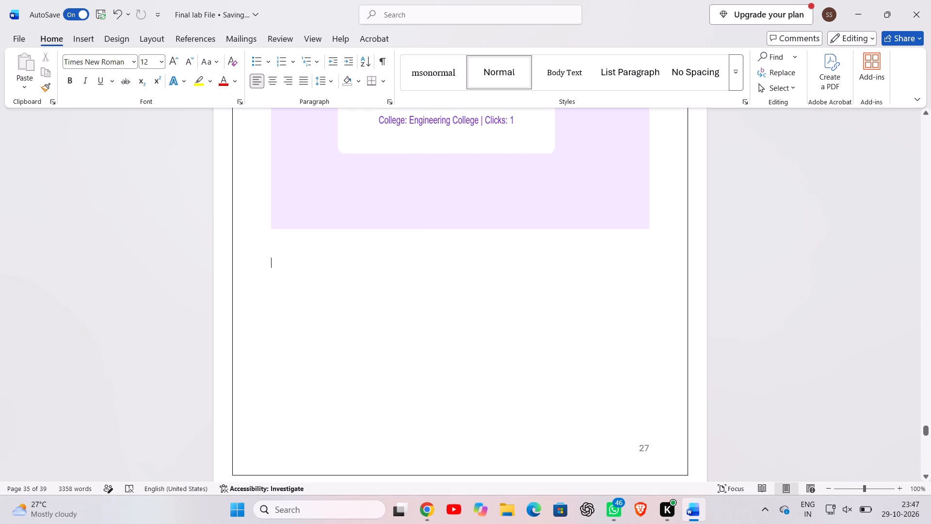
key(ctrl+g)
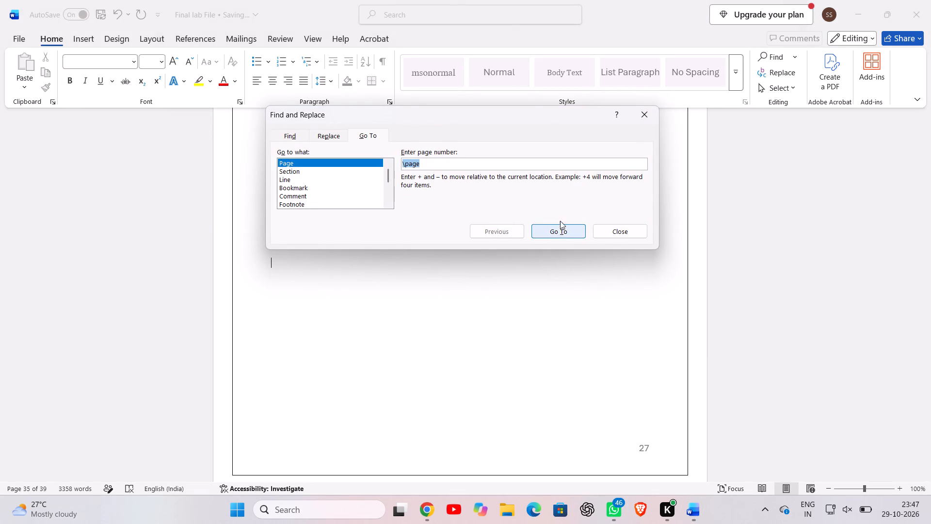
key(Return)
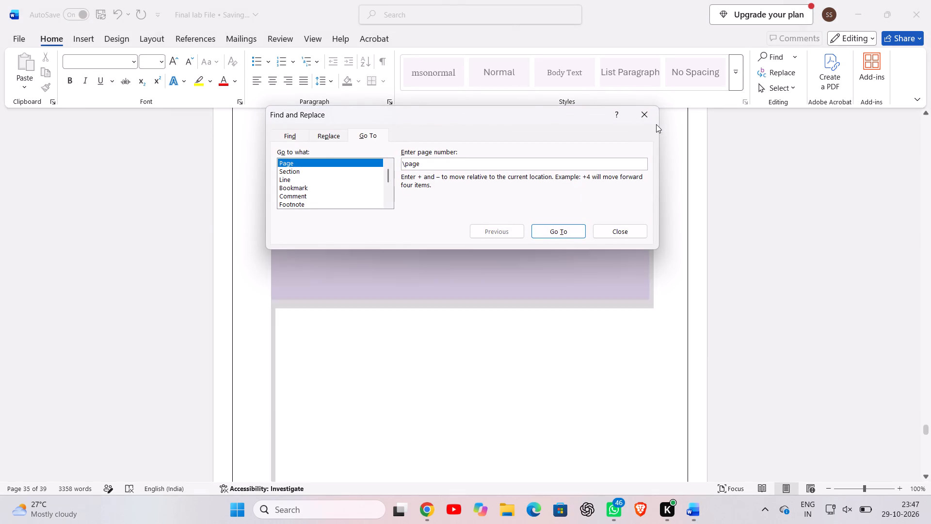
click(650, 119)
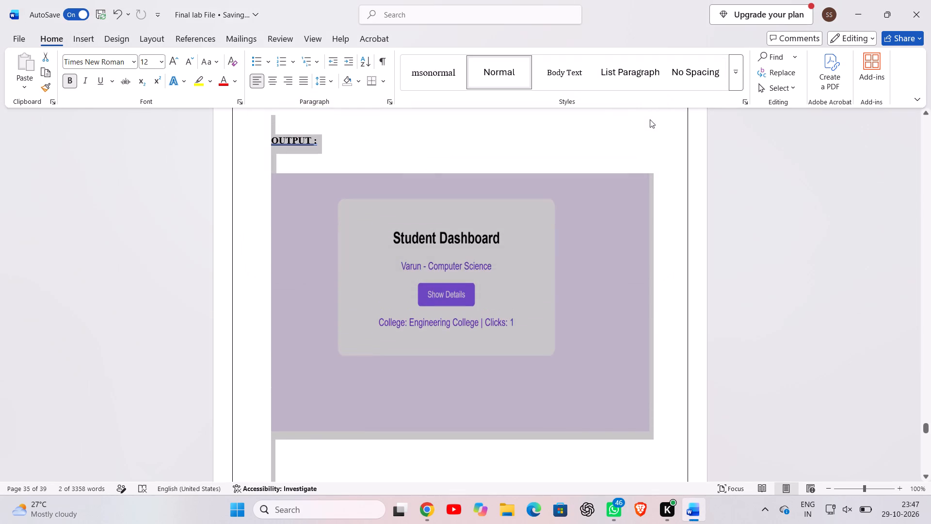
key(BackSpace)
Select the Website Usability Report output page from its OUTPUT heading using Go To with \page, and delete its content.
scroll(650, 119, down, 7)
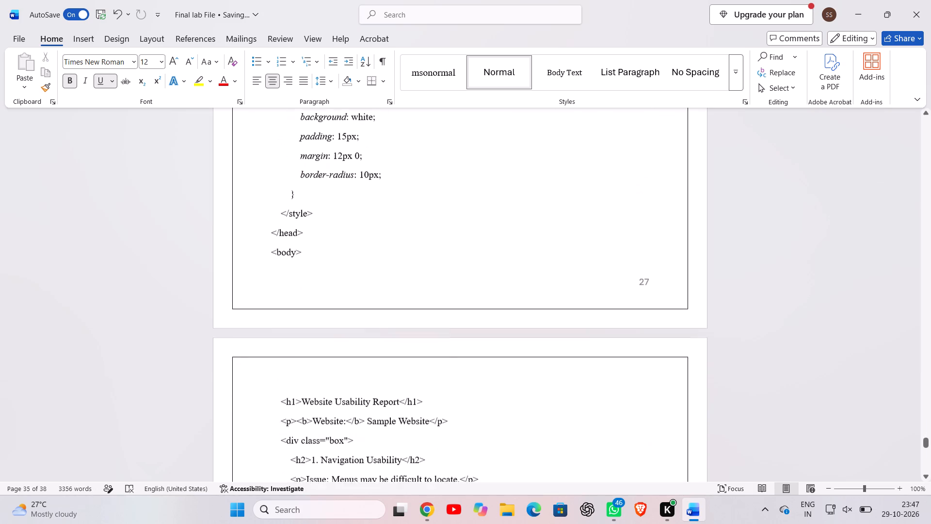
scroll(650, 119, down, 5)
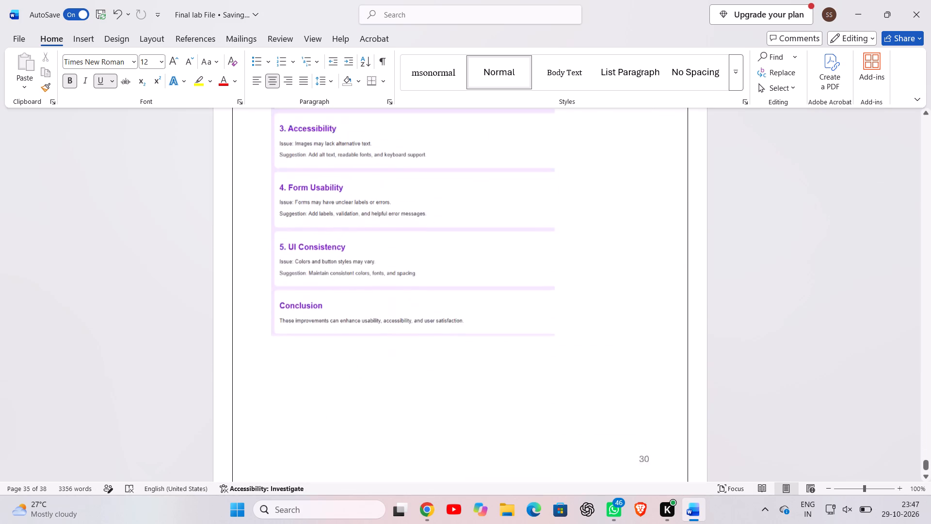
scroll(650, 119, down, 1)
scroll(650, 119, up, 1)
scroll(650, 119, down, 1)
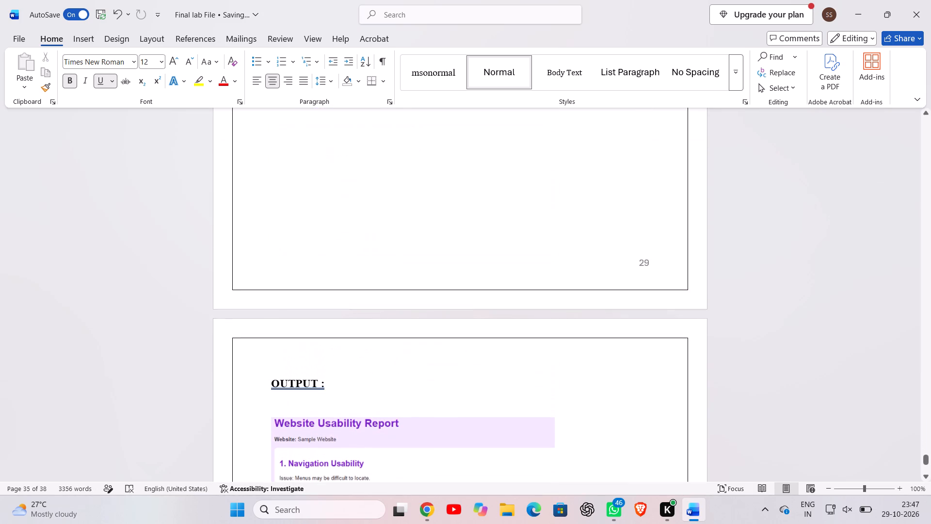
click(274, 369)
key(ctrl+g)
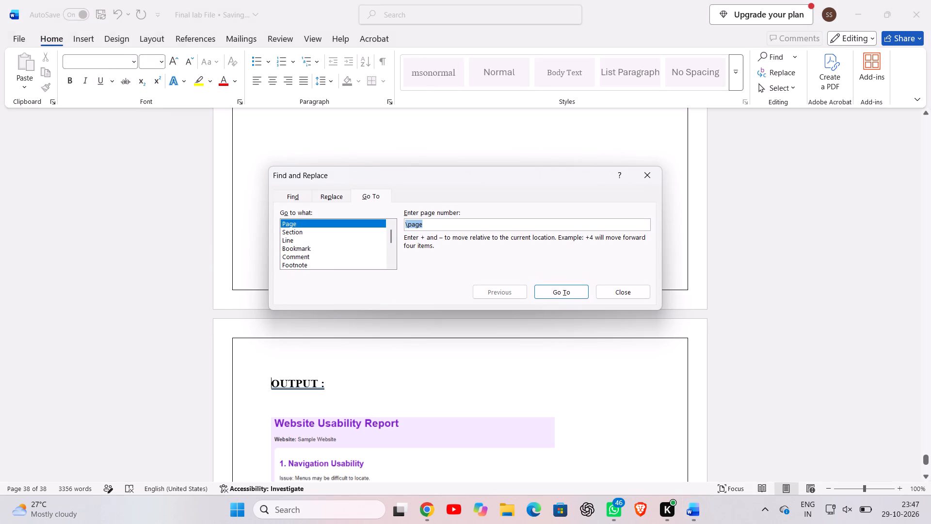
key(Return)
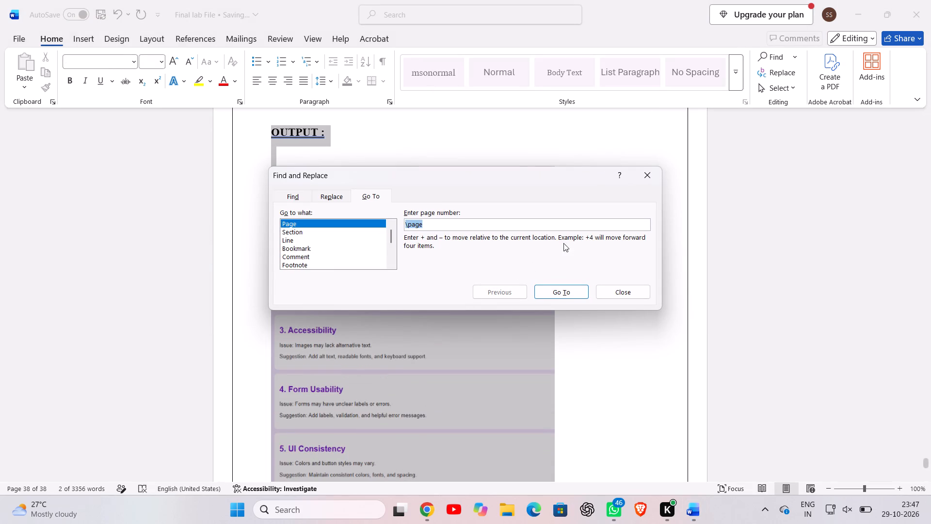
click(651, 178)
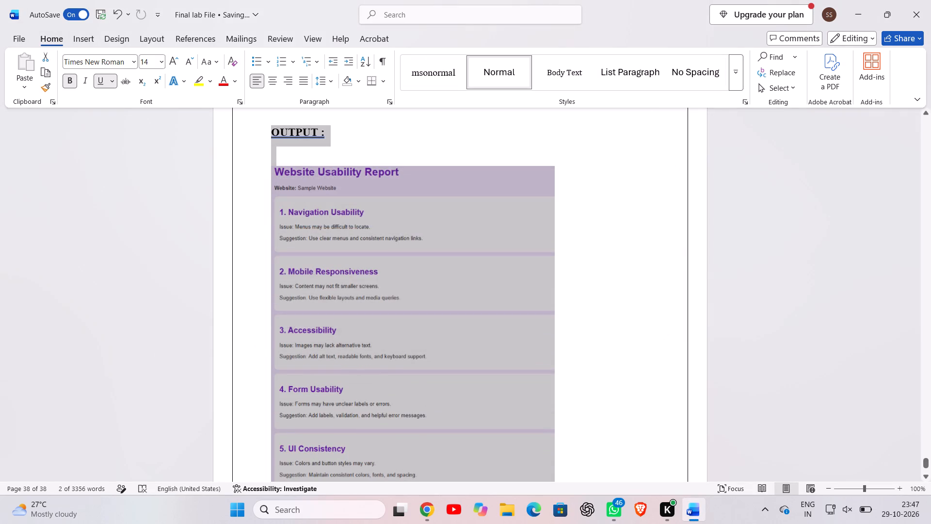
key(BackSpace)
Select the blank last page of the document using Go To with \page, and delete it.
scroll(651, 178, right, 1)
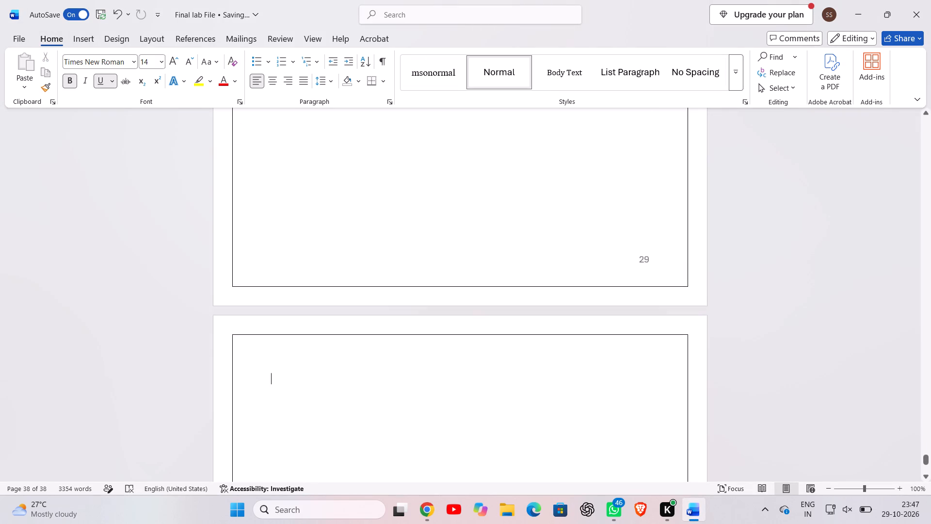
scroll(651, 178, right, 1)
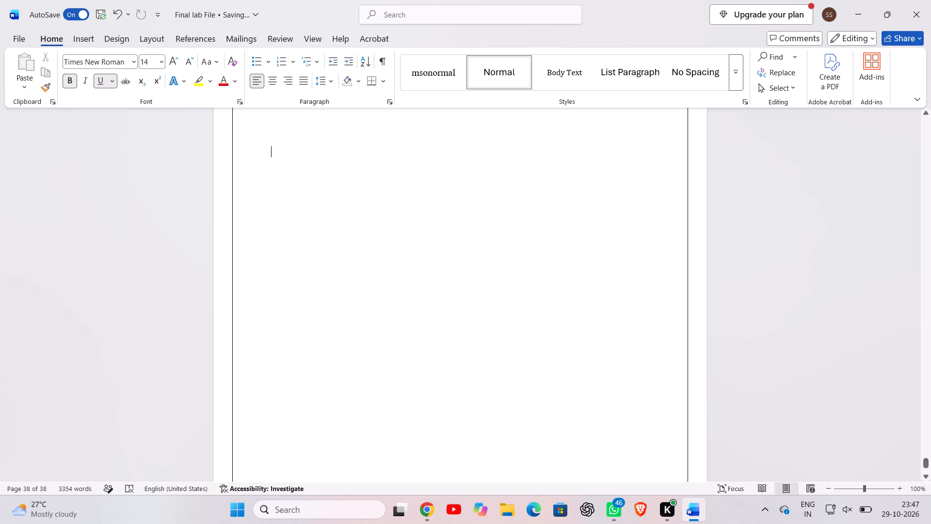
key(ctrl+g)
key(Return)
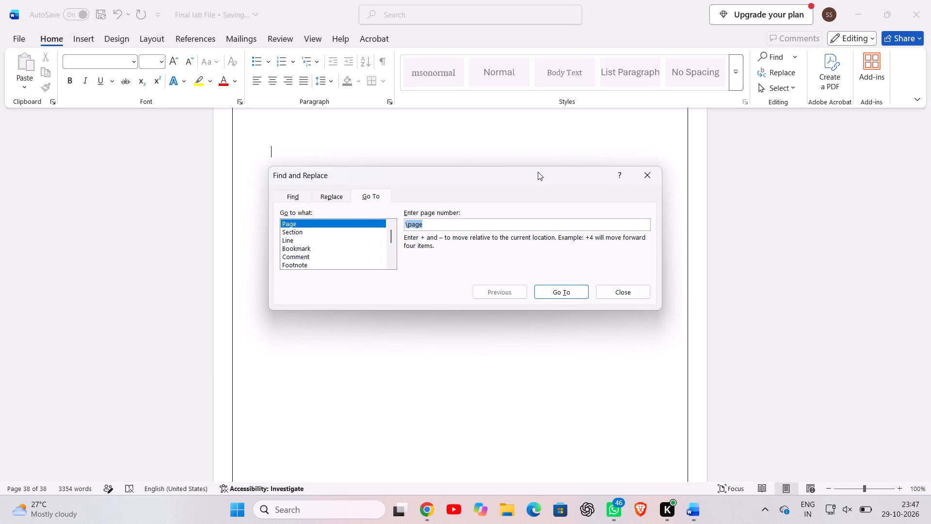
click(637, 172)
key(BackSpace)
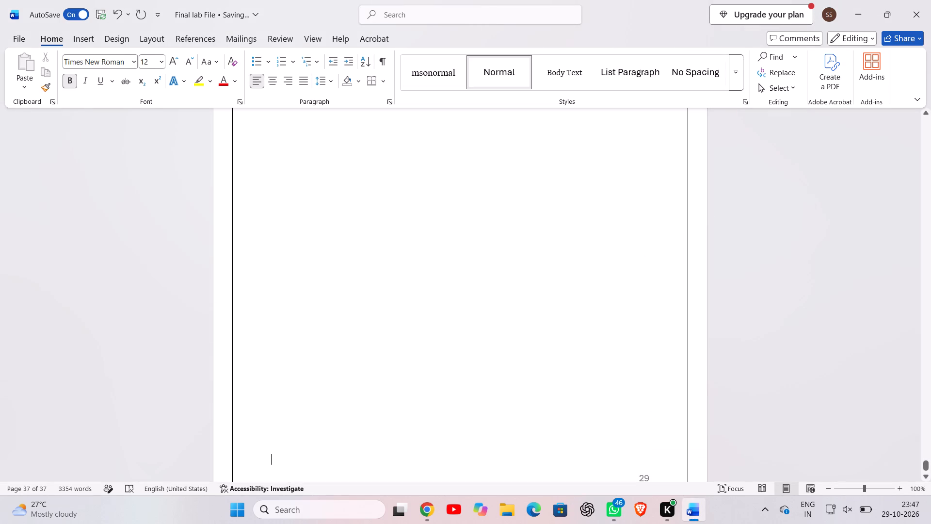
Look through the document's experiment pages for any remaining output or blank pages.
scroll(610, 180, up, 3)
scroll(610, 180, down, 11)
scroll(610, 180, up, 5)
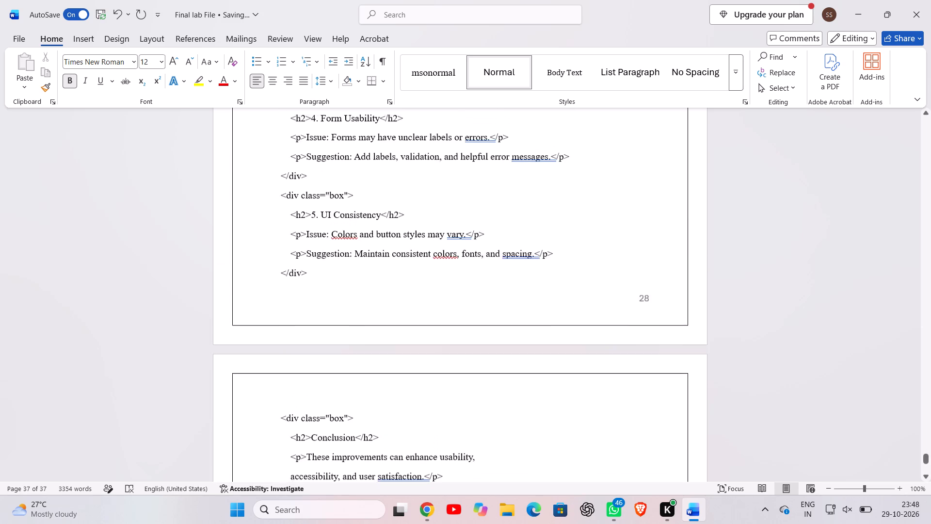
scroll(610, 180, up, 13)
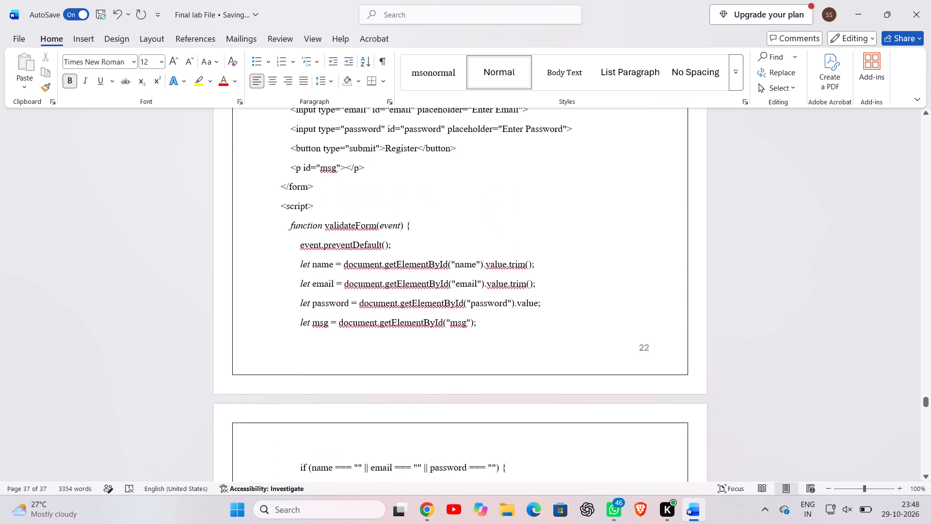
scroll(610, 180, up, 17)
scroll(610, 180, up, 14)
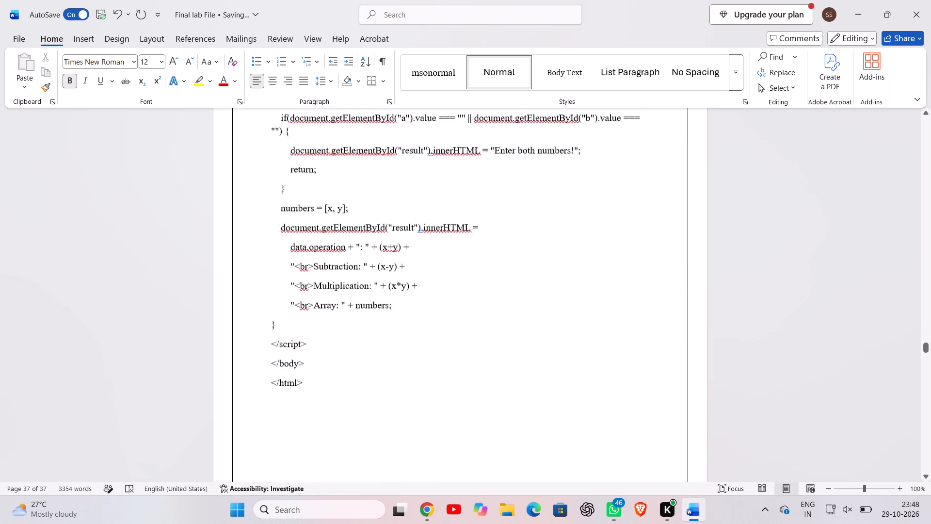
scroll(610, 180, up, 10)
scroll(610, 180, up, 20)
scroll(610, 180, up, 20)
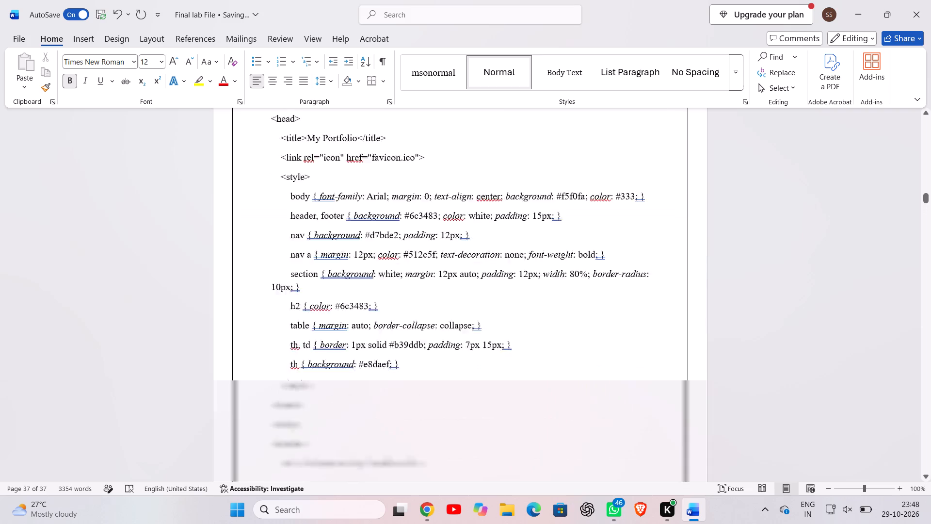
scroll(610, 180, up, 20)
scroll(610, 180, up, 20)
scroll(610, 180, up, 20)
scroll(610, 180, up, 16)
scroll(610, 180, down, 10)
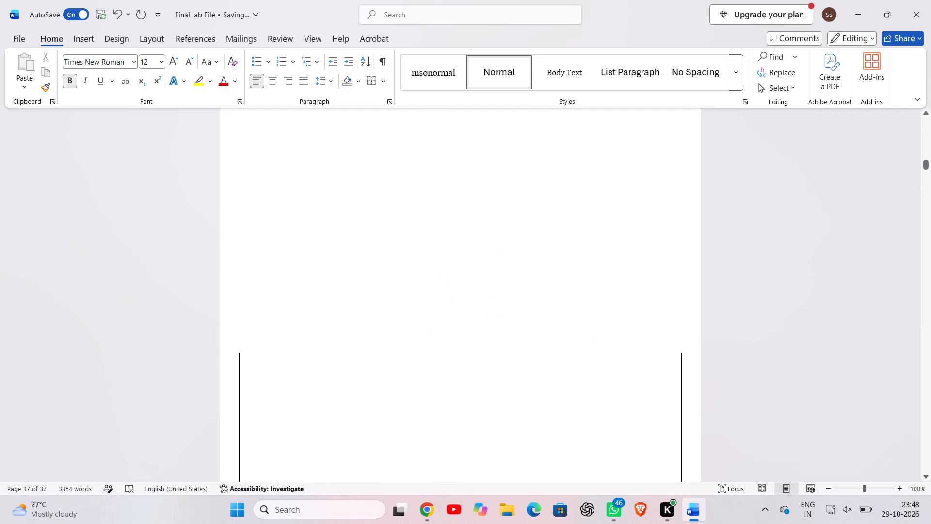
scroll(610, 180, down, 7)
scroll(610, 180, down, 20)
scroll(610, 180, down, 2)
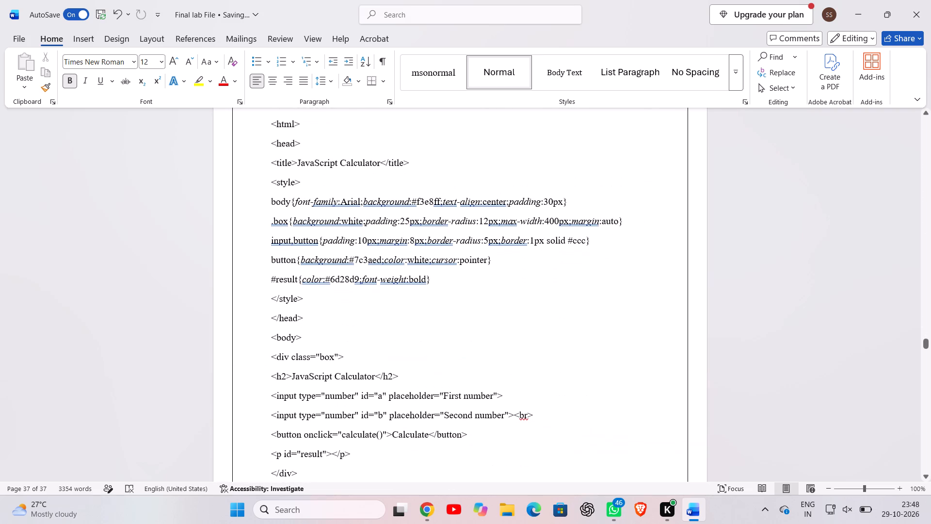
scroll(610, 180, down, 8)
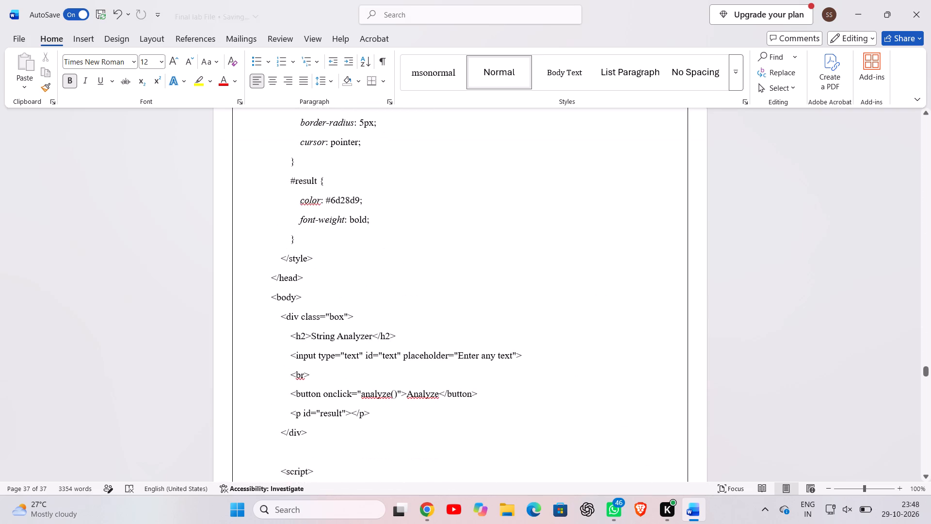
scroll(610, 180, down, 7)
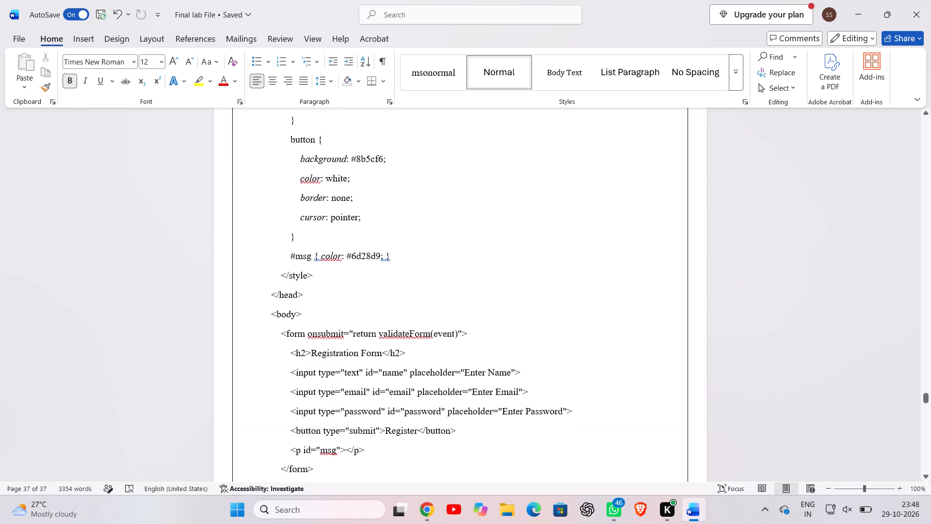
Look back through the document from the last experiment to the cover page for leftover output or blank pages.
scroll(610, 180, up, 3)
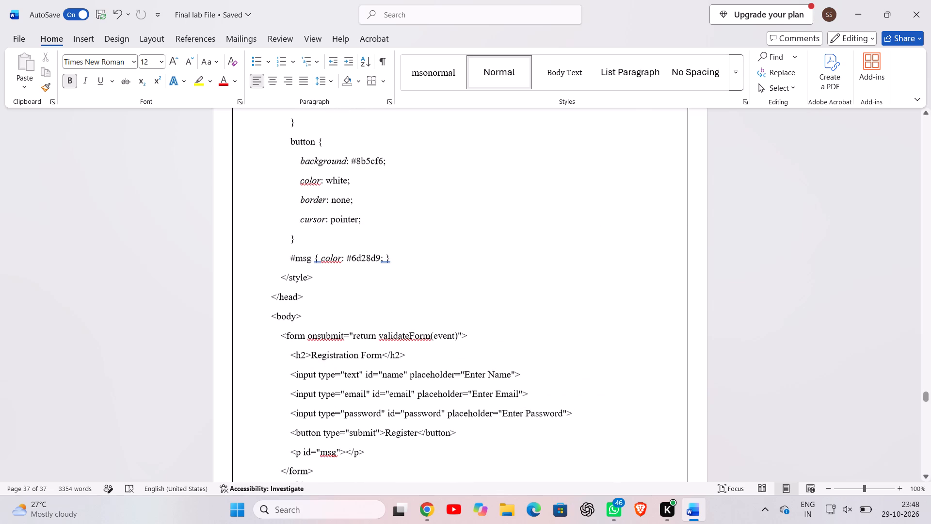
scroll(610, 180, up, 11)
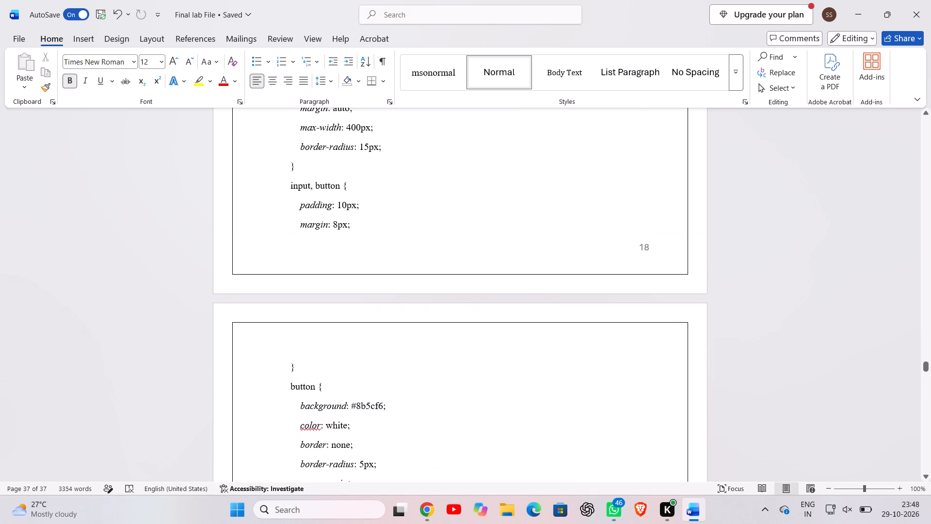
scroll(610, 180, up, 4)
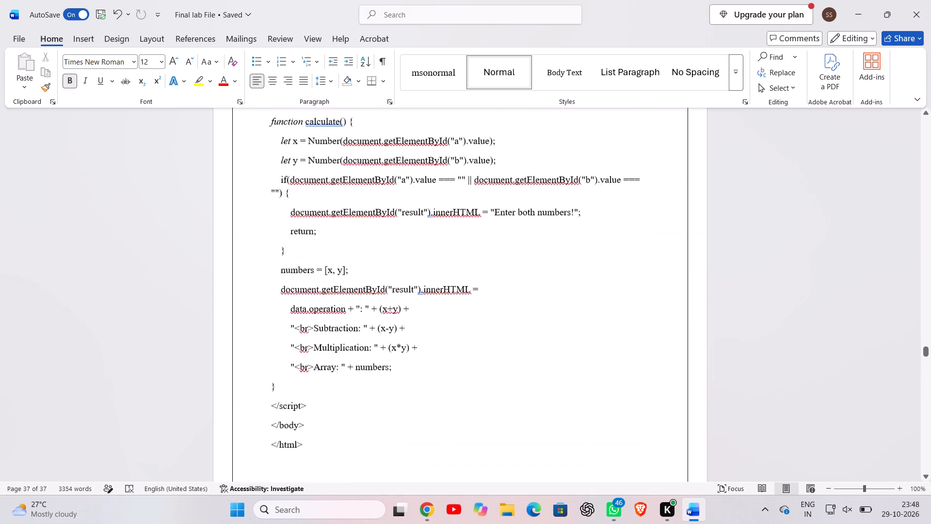
scroll(610, 180, up, 9)
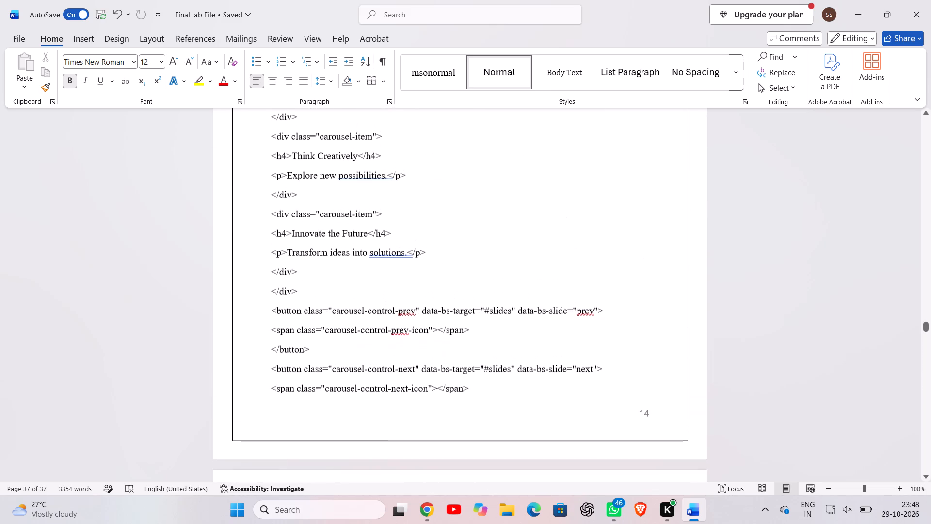
scroll(610, 180, up, 4)
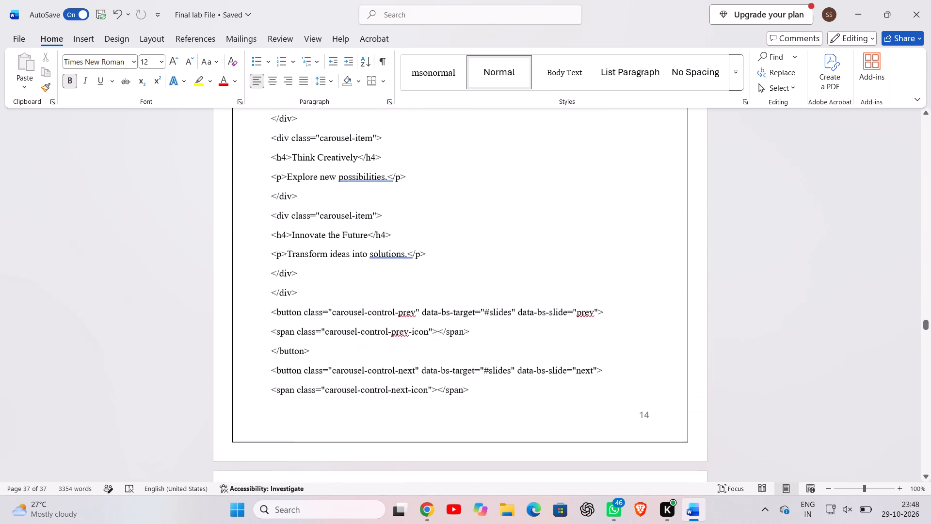
scroll(610, 180, up, 14)
scroll(610, 180, up, 10)
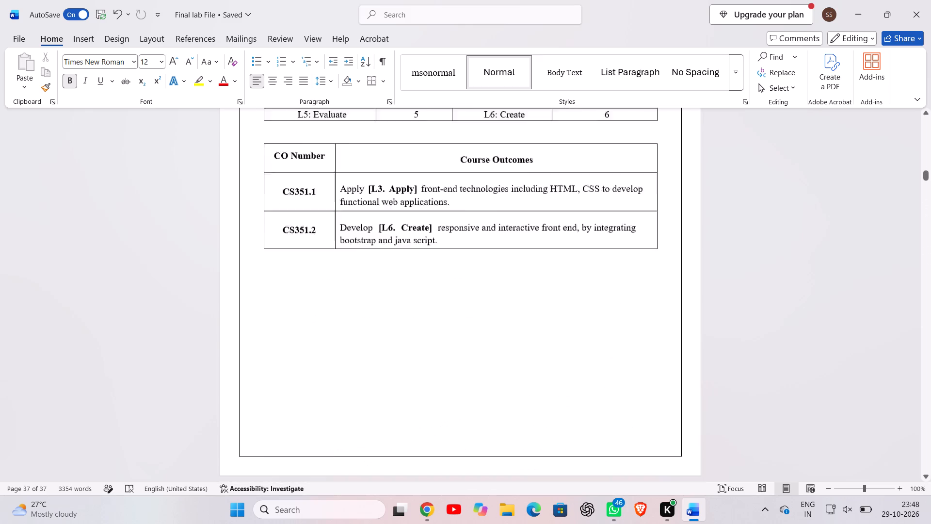
scroll(610, 180, up, 15)
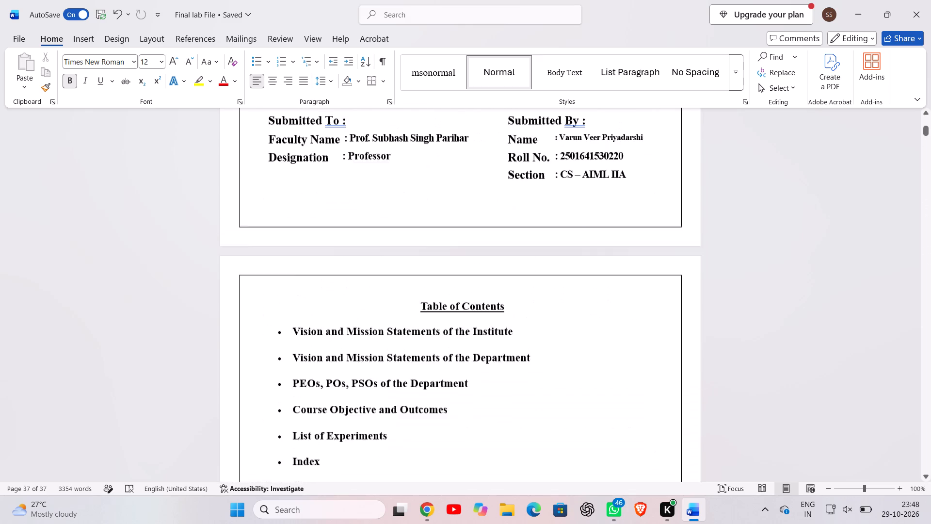
scroll(610, 180, up, 20)
scroll(610, 180, up, 3)
Check the whole document from the cover page to the end of the last experiment's source code for leftover output or blank pages.
scroll(610, 180, down, 4)
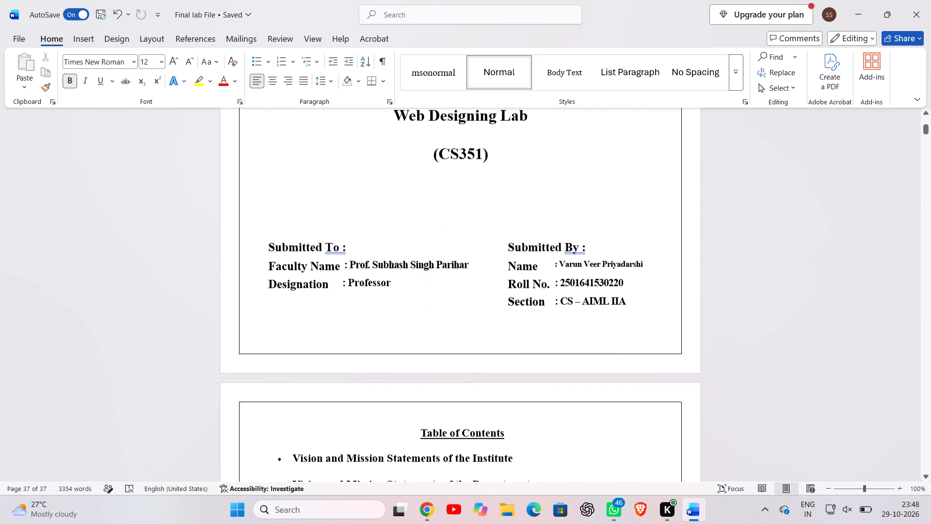
scroll(610, 180, down, 12)
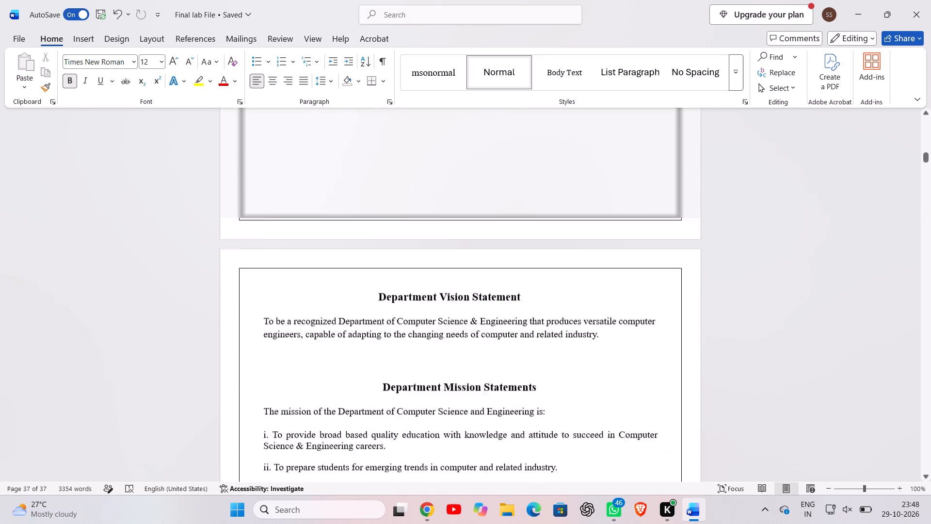
scroll(610, 180, down, 10)
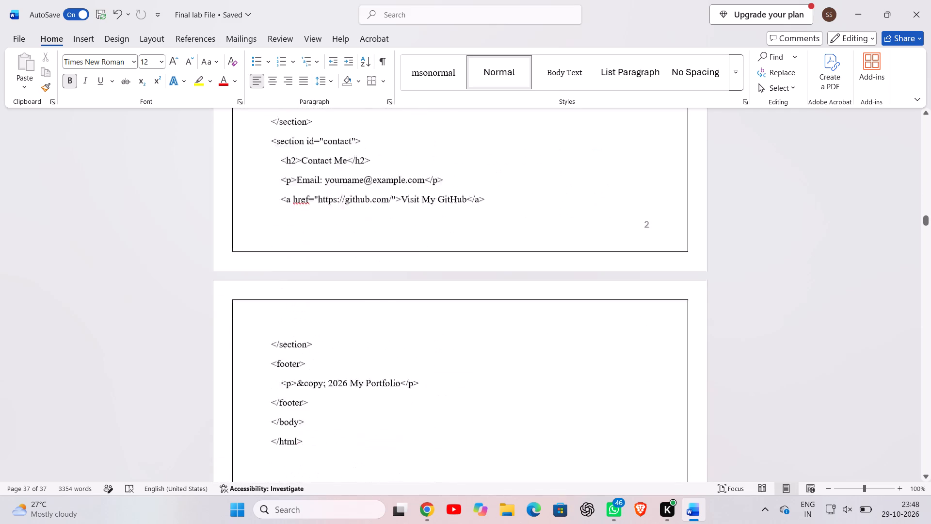
scroll(610, 180, right, 2)
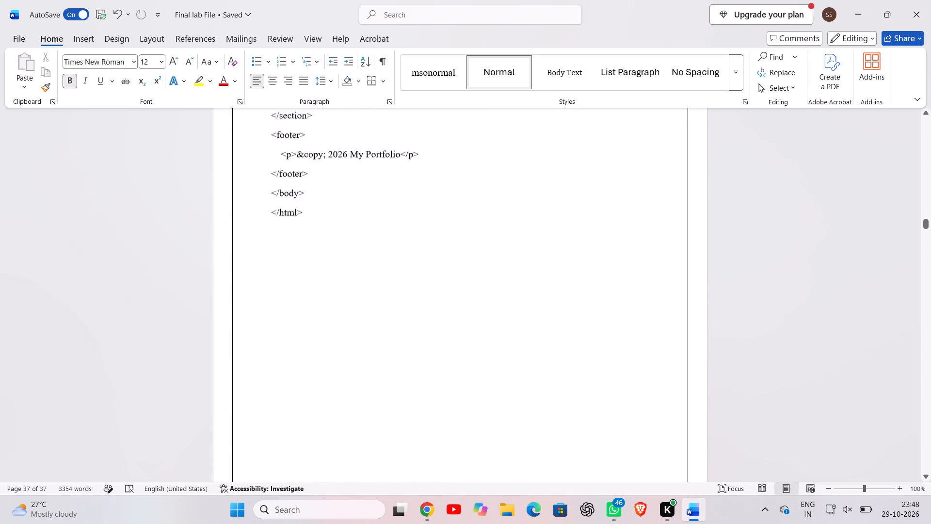
scroll(610, 180, right, 1)
scroll(610, 180, down, 11)
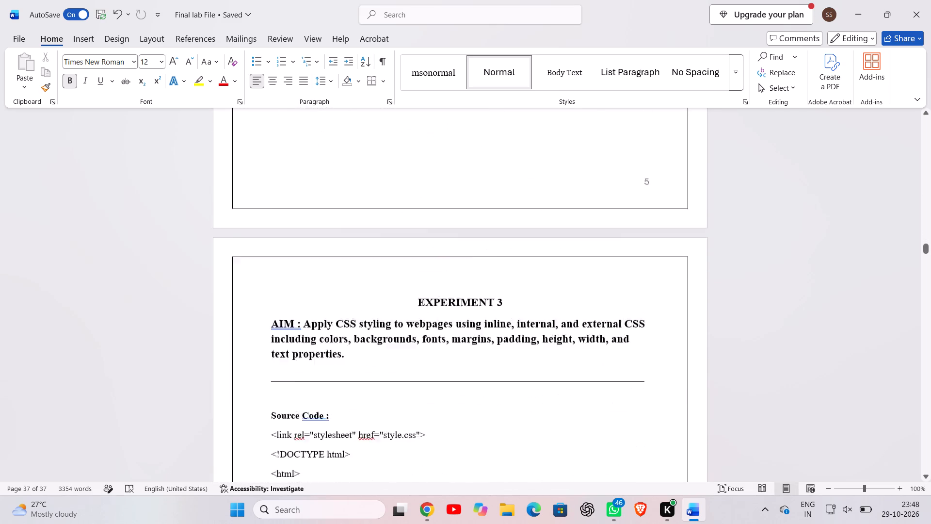
scroll(610, 180, down, 9)
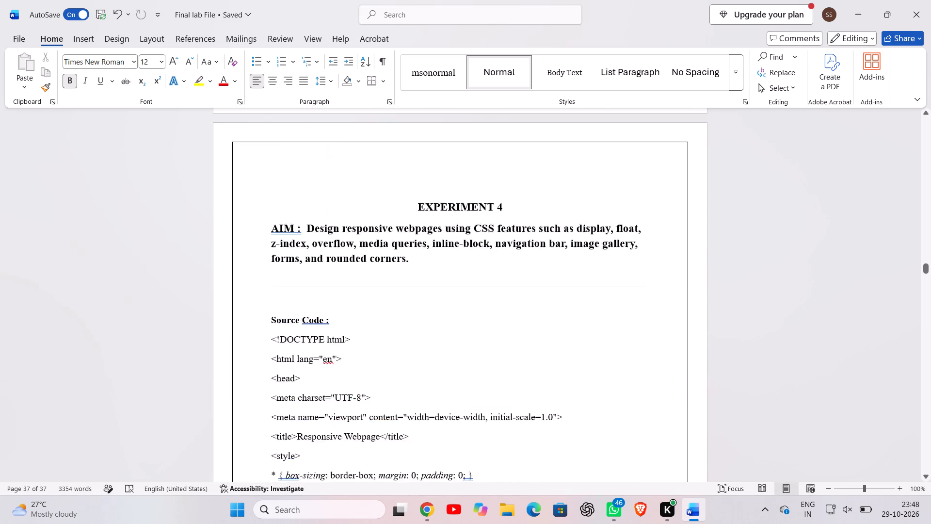
scroll(610, 180, down, 15)
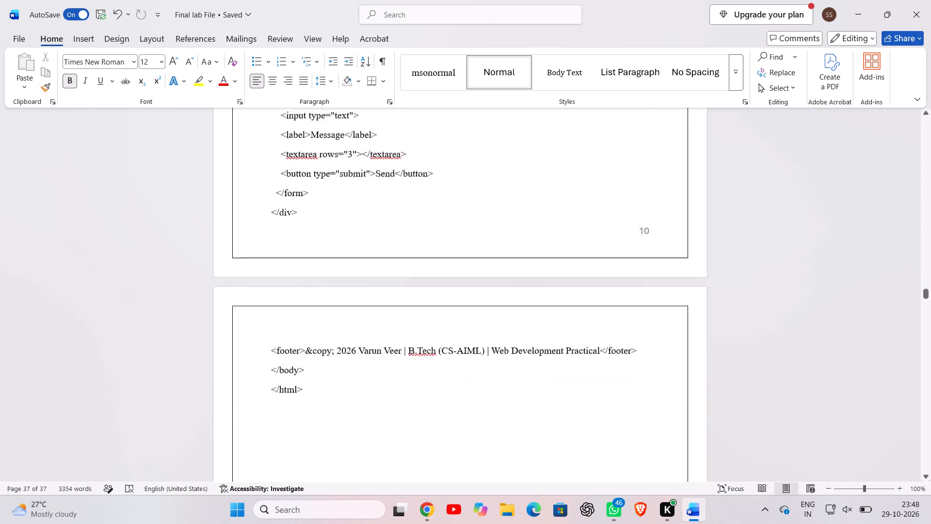
scroll(610, 180, down, 13)
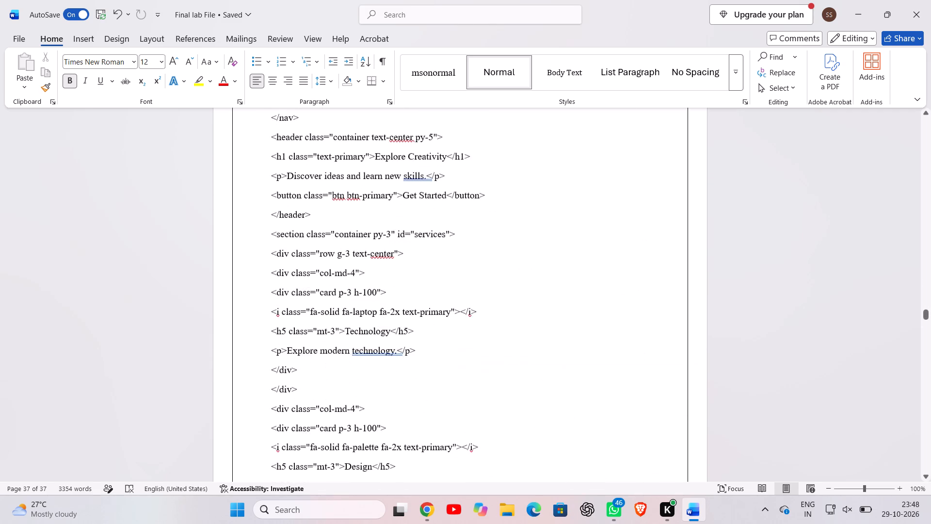
scroll(610, 180, down, 14)
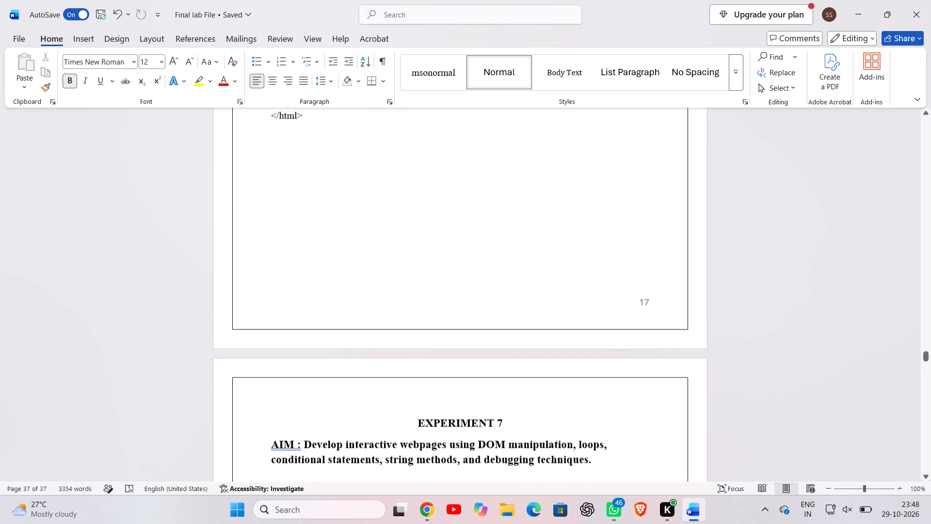
scroll(610, 180, down, 16)
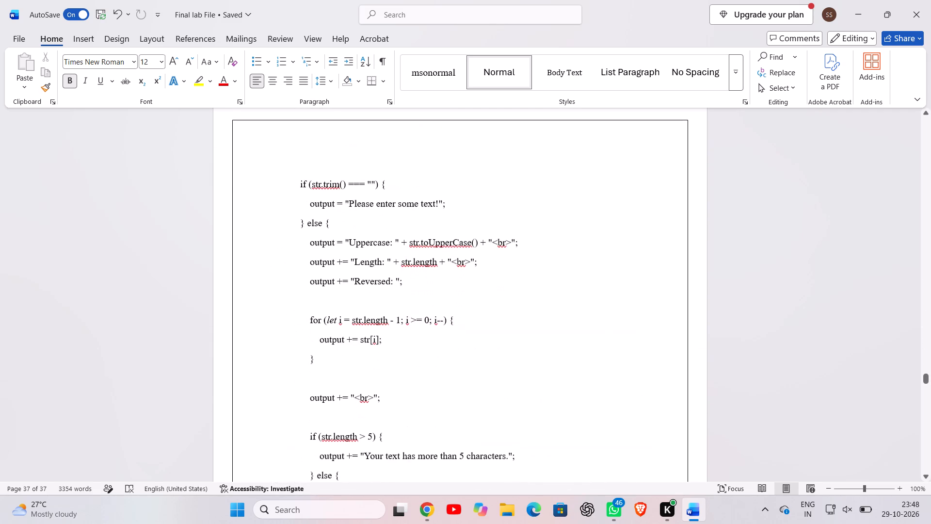
scroll(610, 180, down, 19)
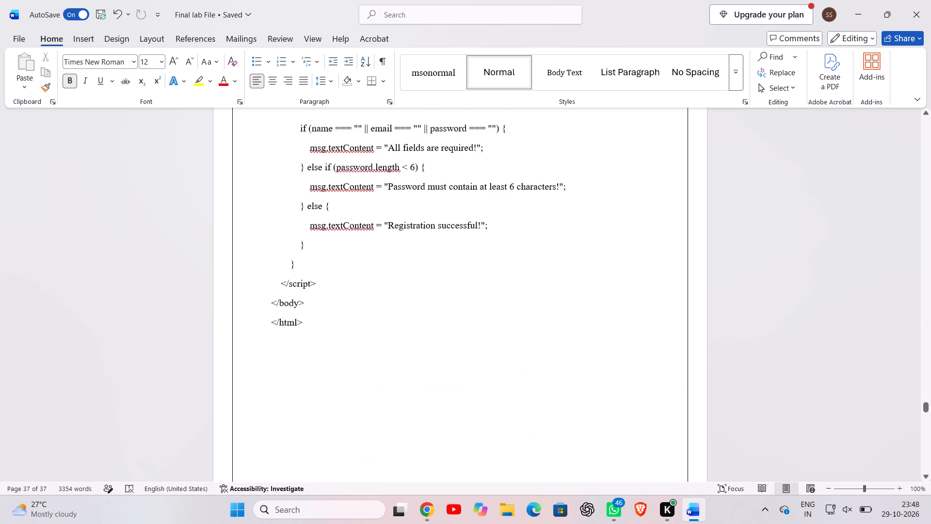
scroll(610, 180, down, 1)
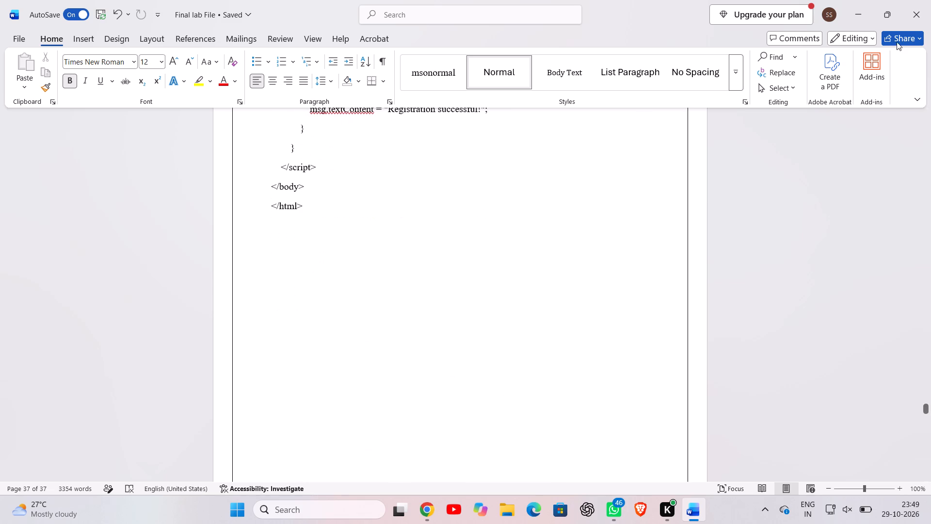
Convert Final lab File.docx to PDF with Adobe Acrobat, dismissing the Acrobat Pro trial offer and declining Acrobat Reader as default PDF application.
click(831, 68)
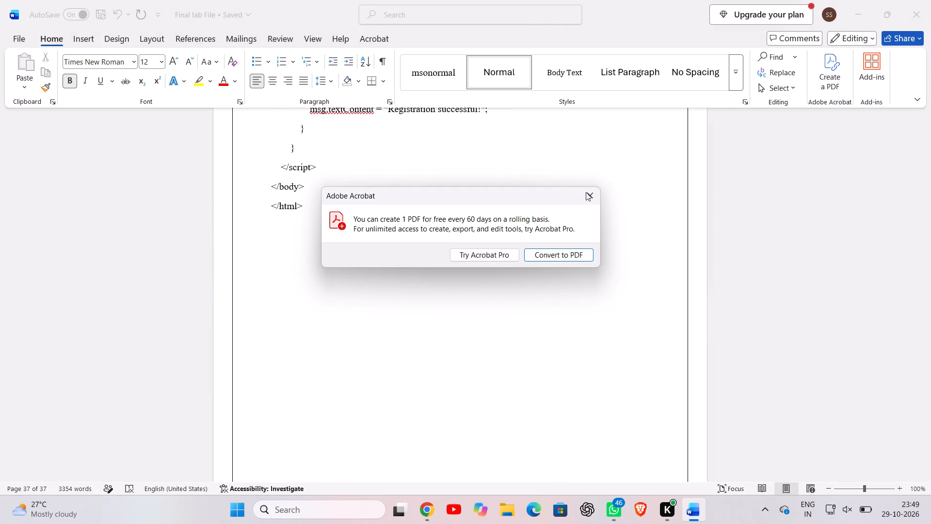
click(547, 257)
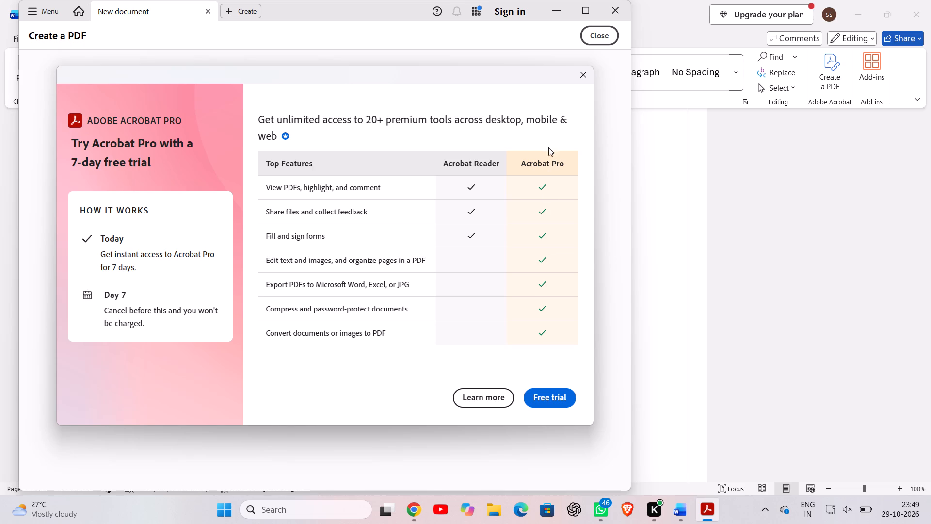
click(580, 75)
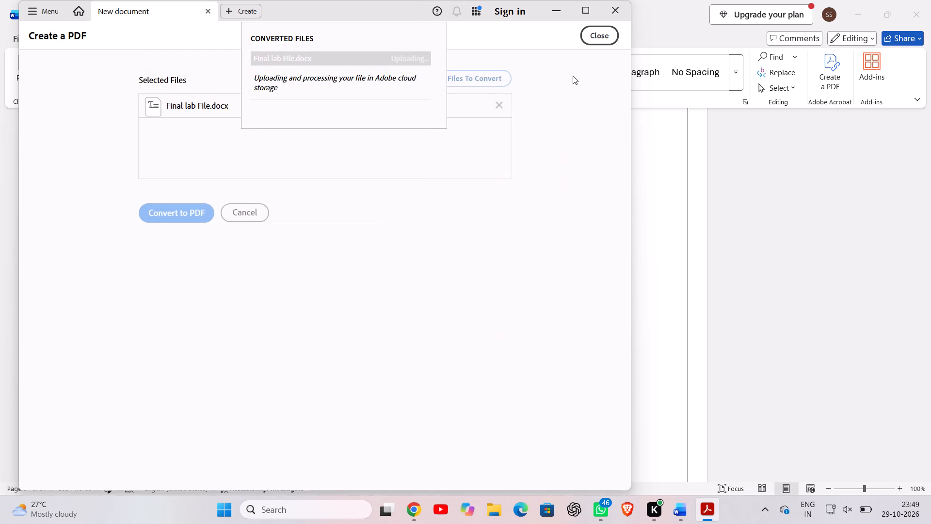
click(191, 214)
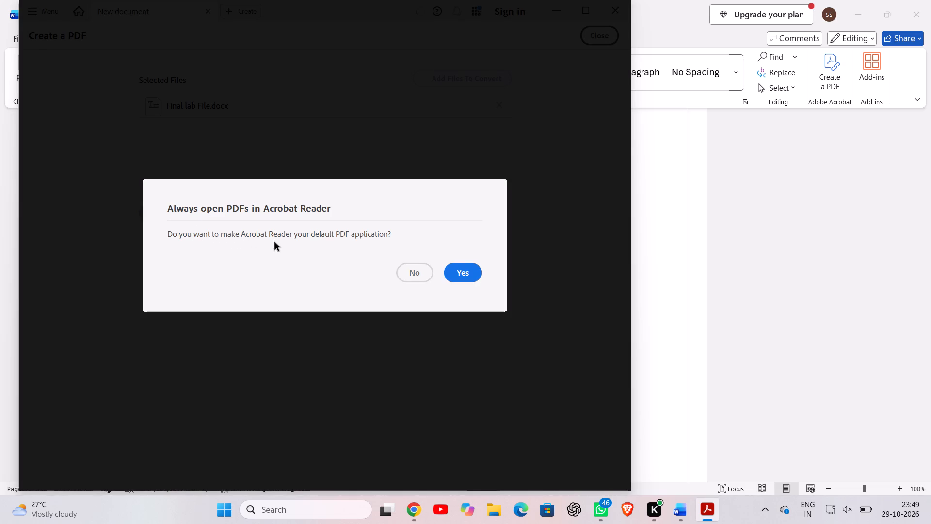
click(413, 269)
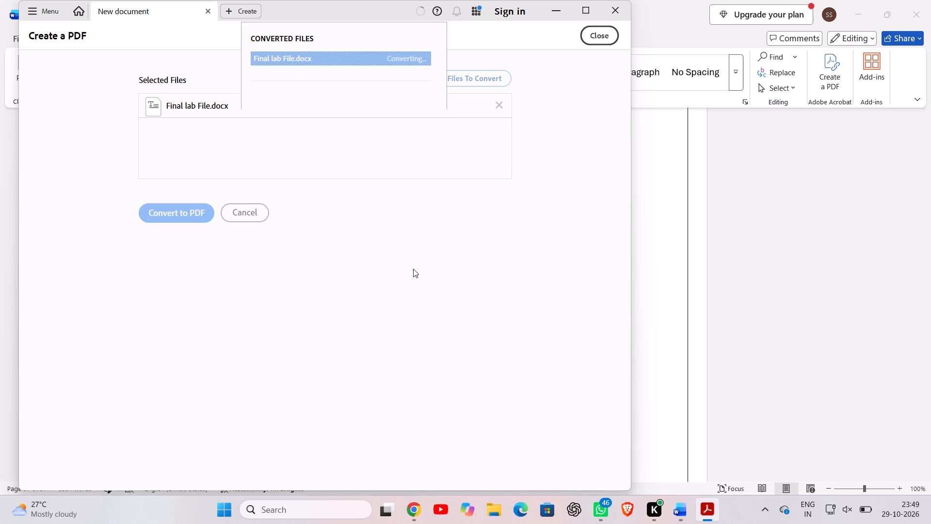
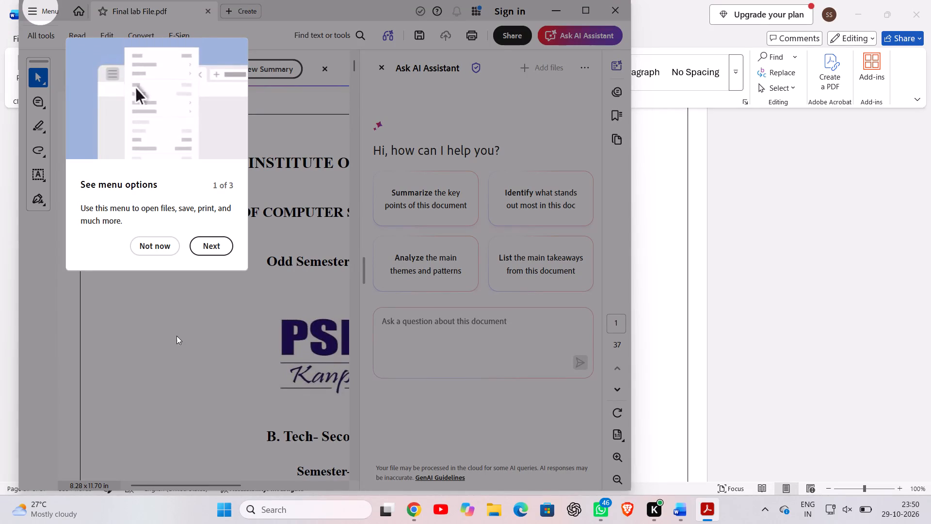
click(148, 239)
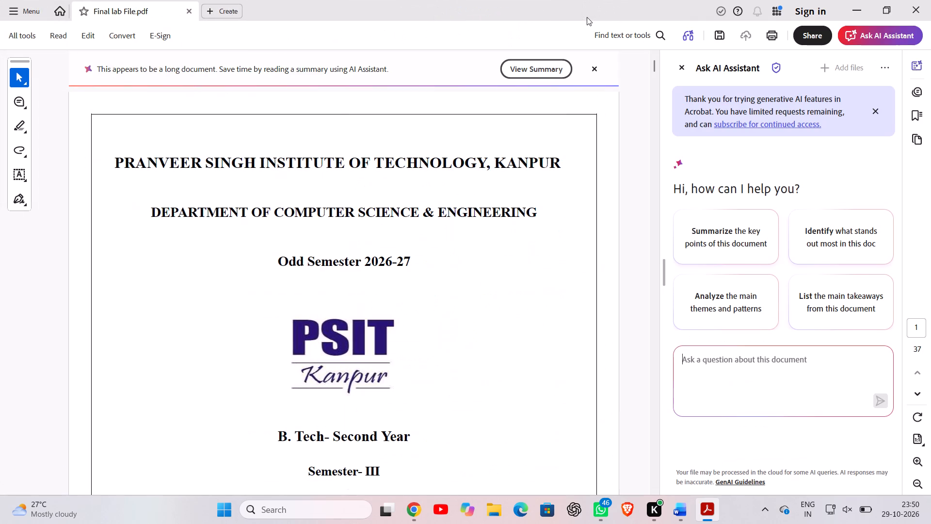
Look through the converted Final lab File.pdf from the cover page onward, checking the front matter and experiment source code pages.
scroll(573, 267, down, 2)
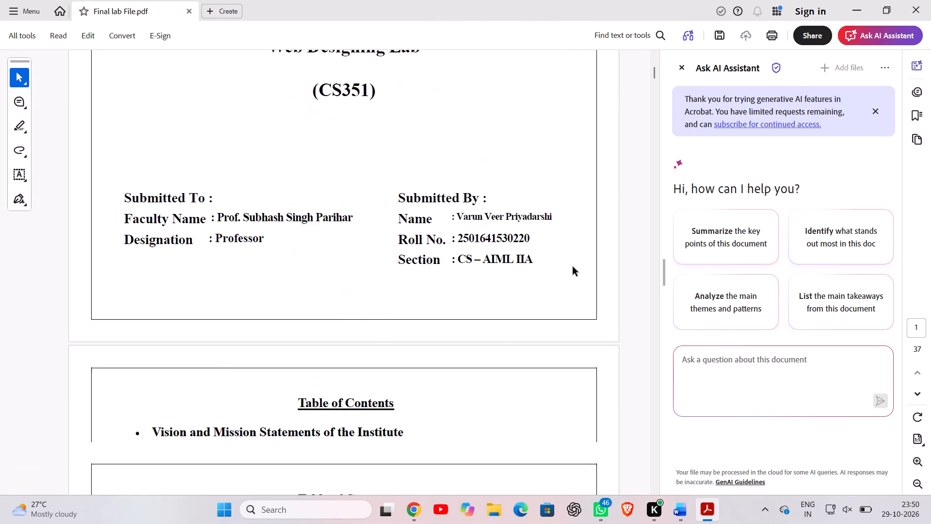
scroll(573, 267, down, 20)
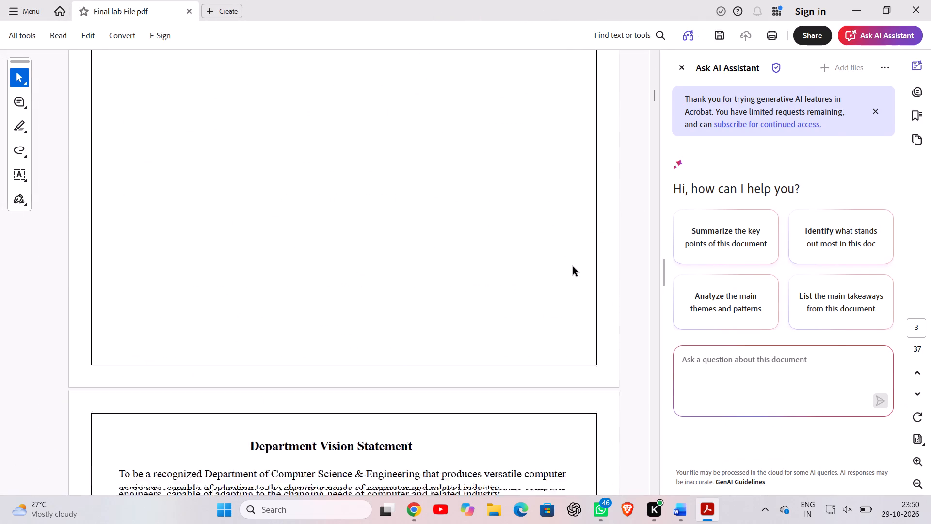
scroll(573, 267, down, 13)
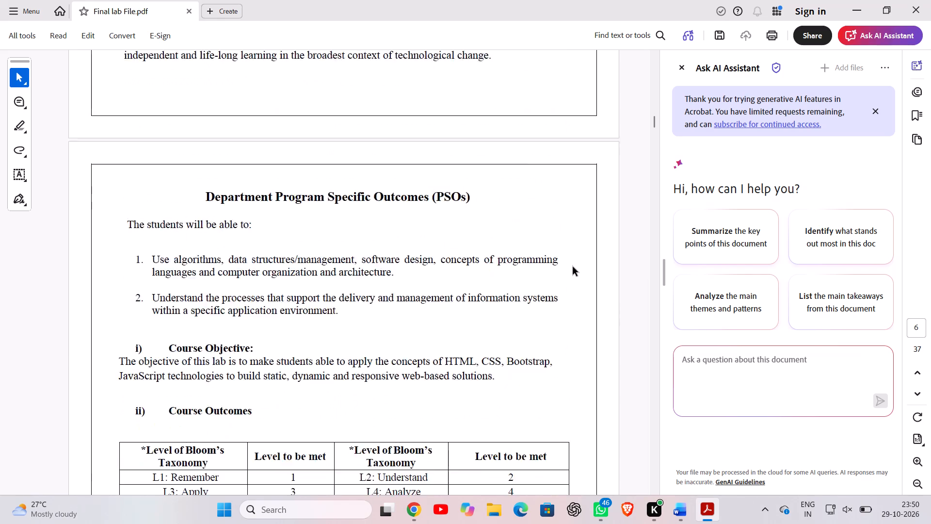
scroll(573, 267, down, 13)
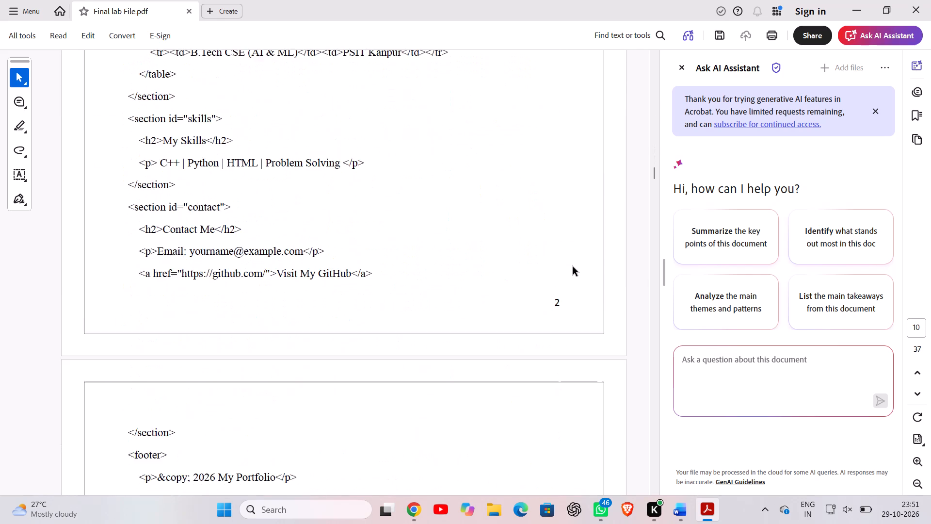
scroll(573, 267, down, 14)
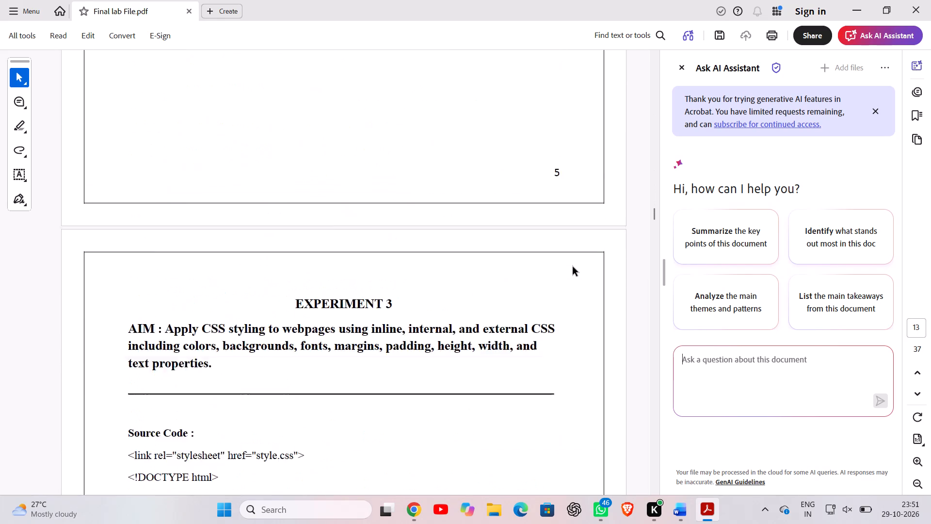
scroll(573, 267, down, 6)
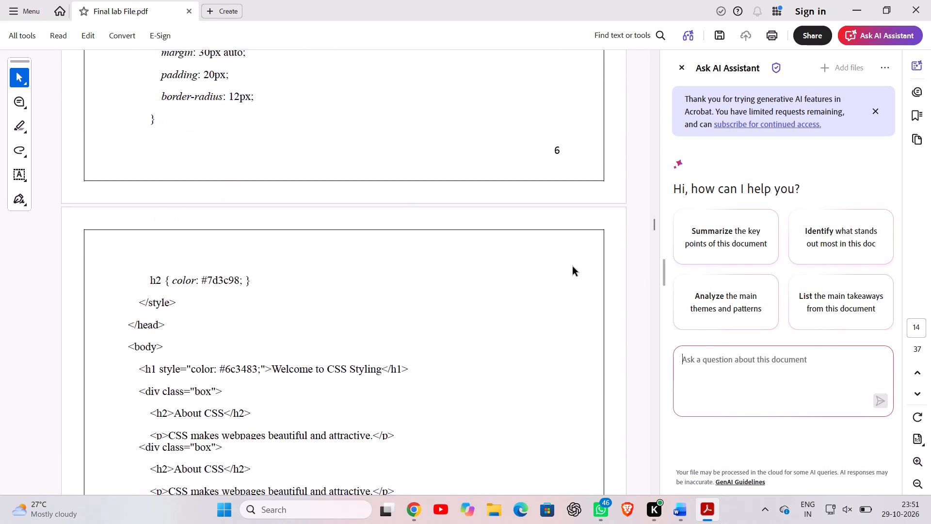
scroll(573, 267, down, 1)
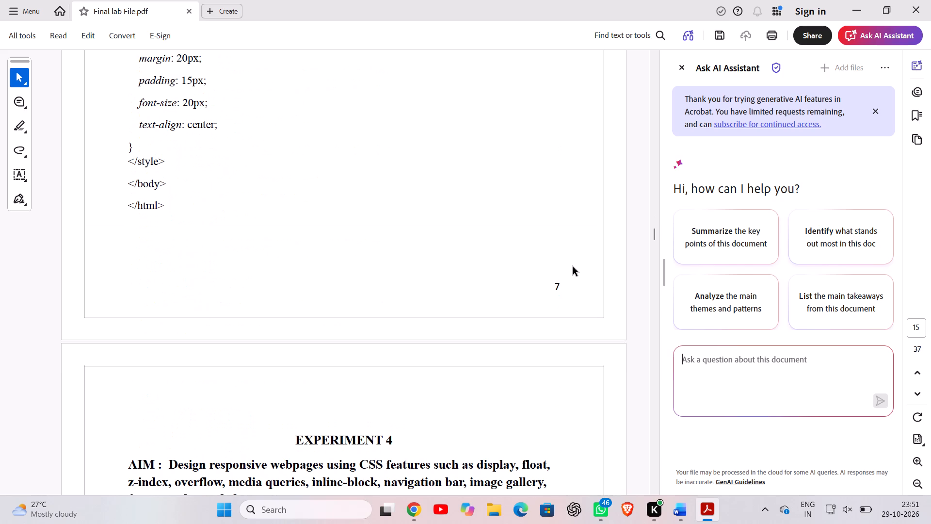
scroll(573, 267, down, 5)
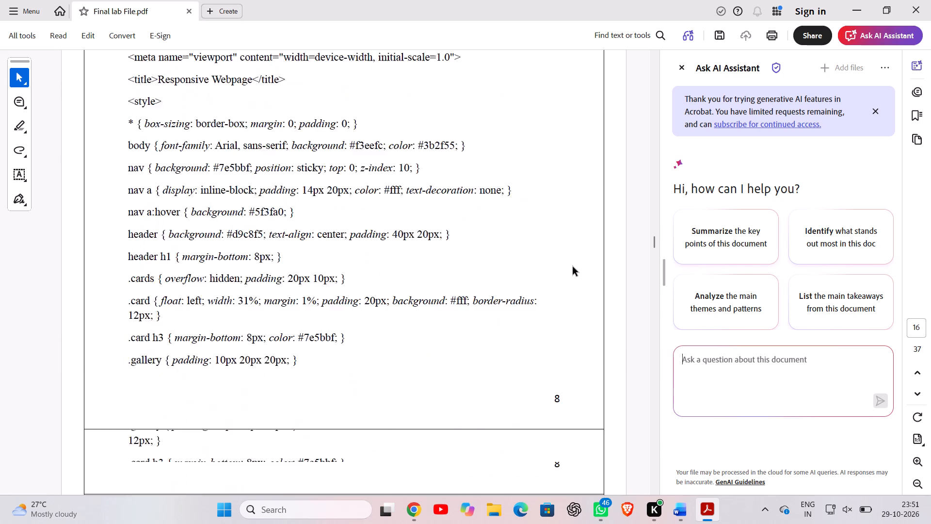
scroll(573, 267, down, 13)
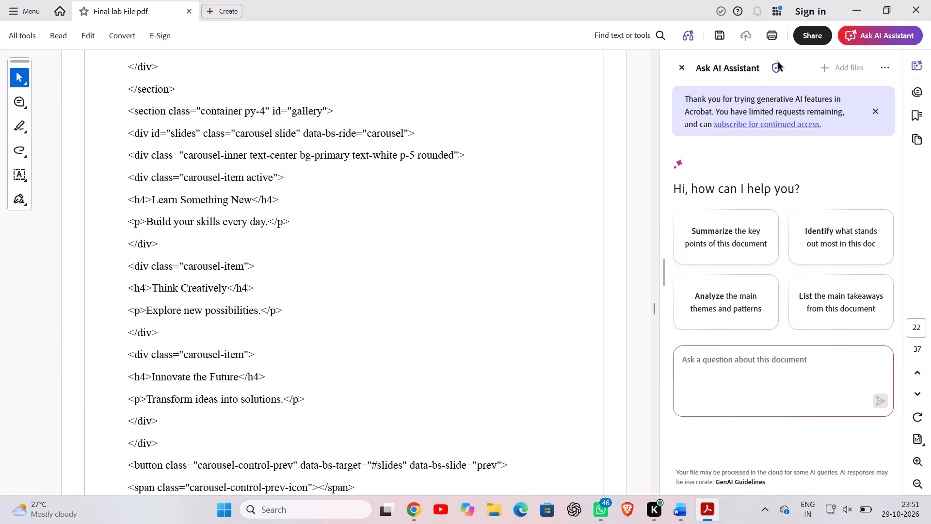
Start sharing Final lab File.pdf through WhatsApp.
click(800, 40)
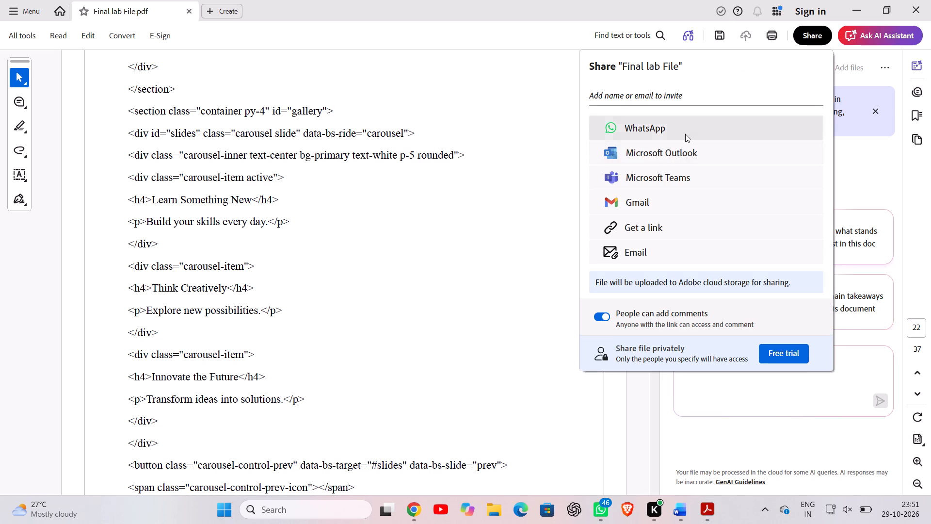
click(685, 133)
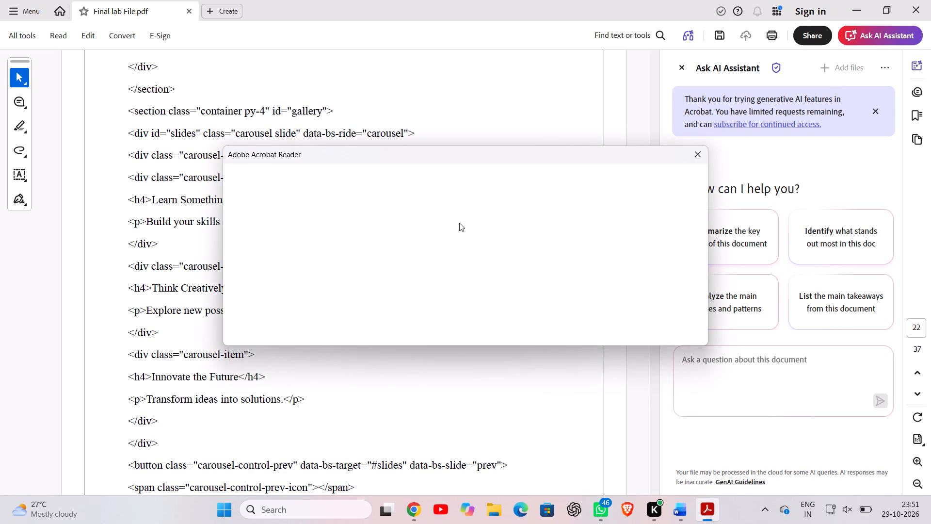
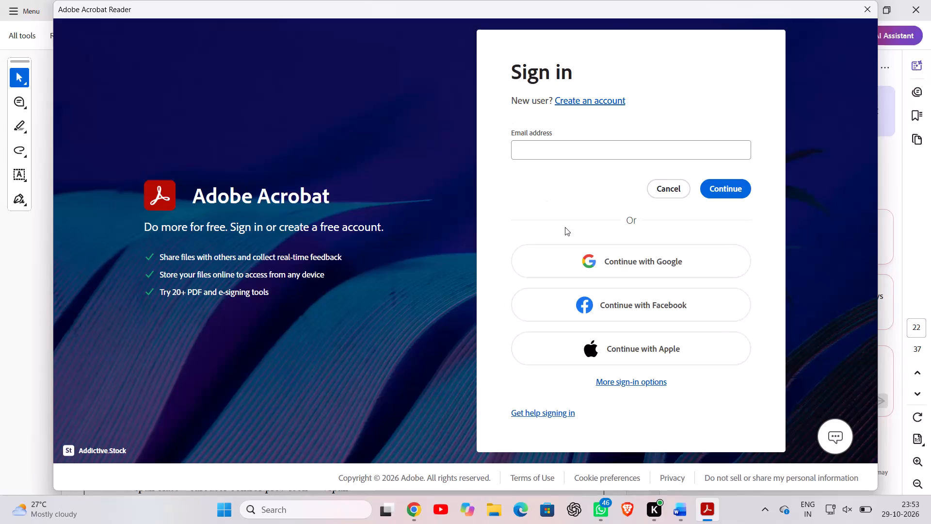
Choose to sign in to Adobe Acrobat with a Google account.
click(574, 252)
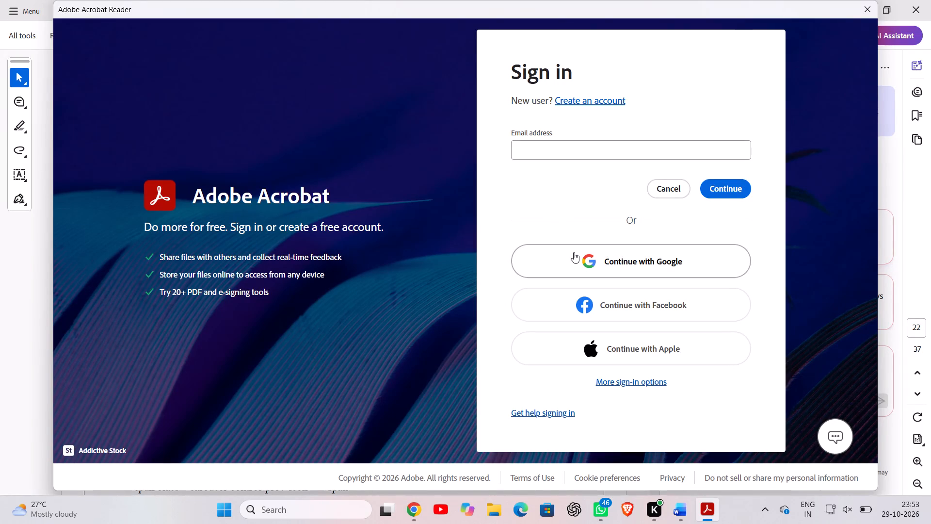
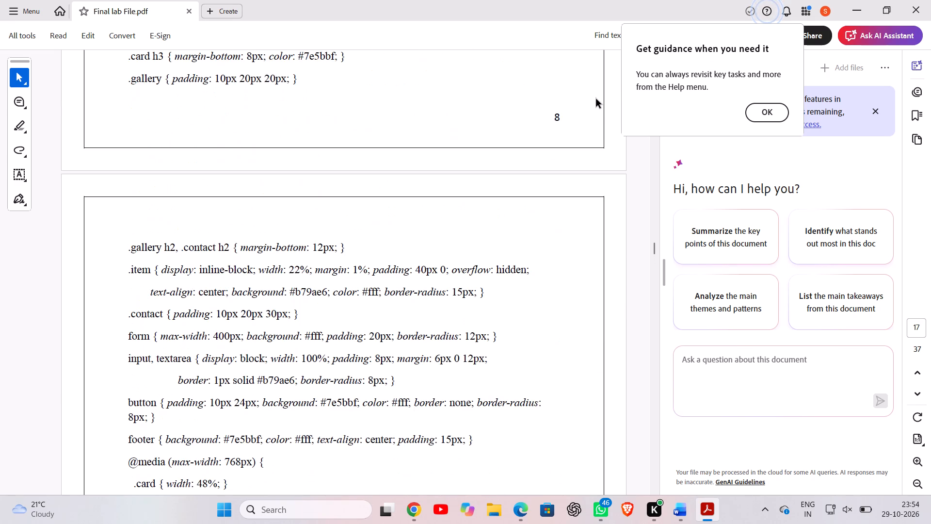
scroll(596, 99, up, 11)
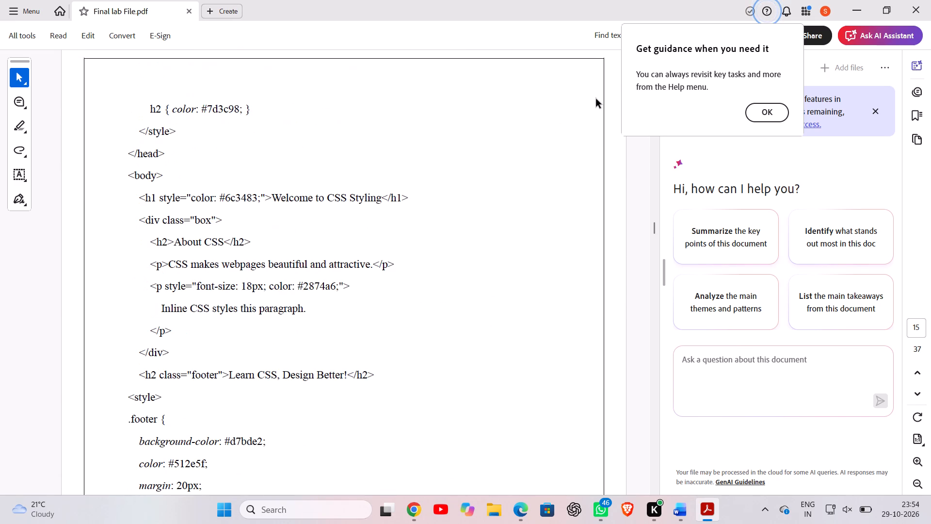
scroll(596, 99, up, 11)
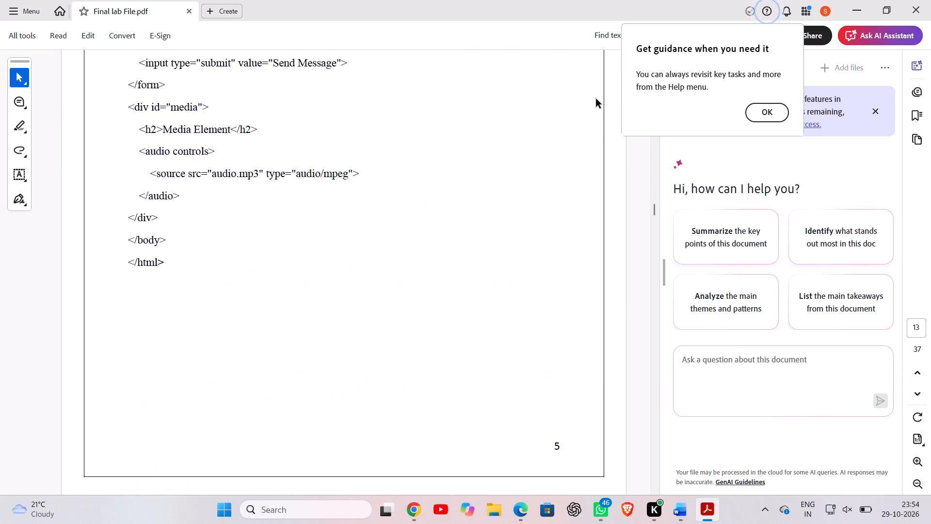
Open the sharing options for Final lab File.pdf.
scroll(596, 99, up, 10)
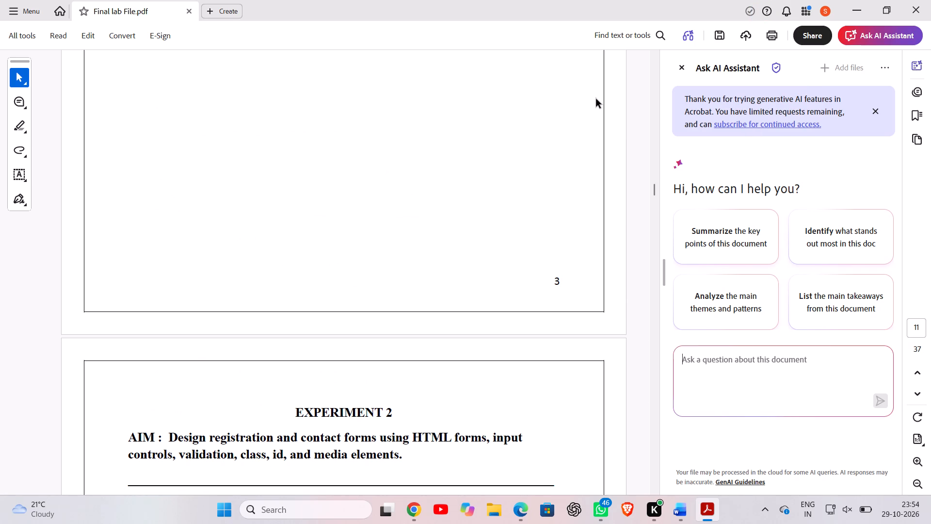
click(813, 39)
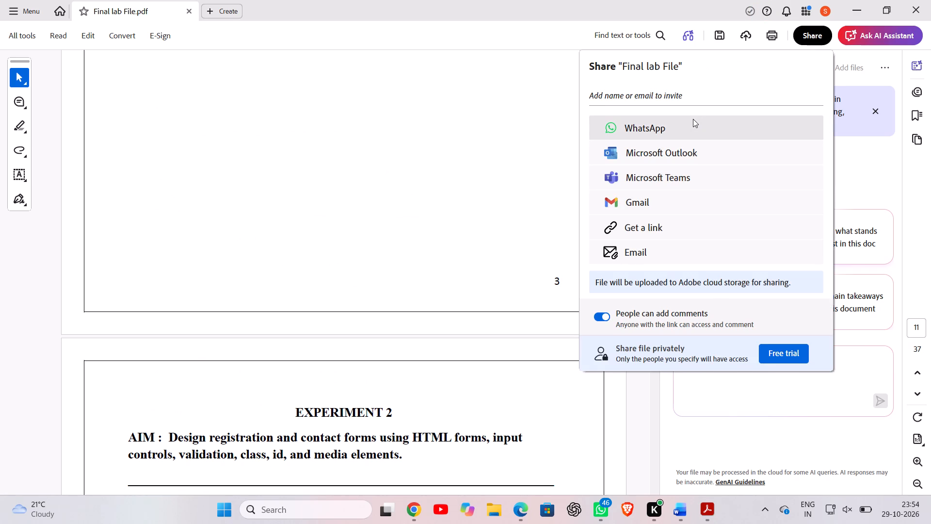
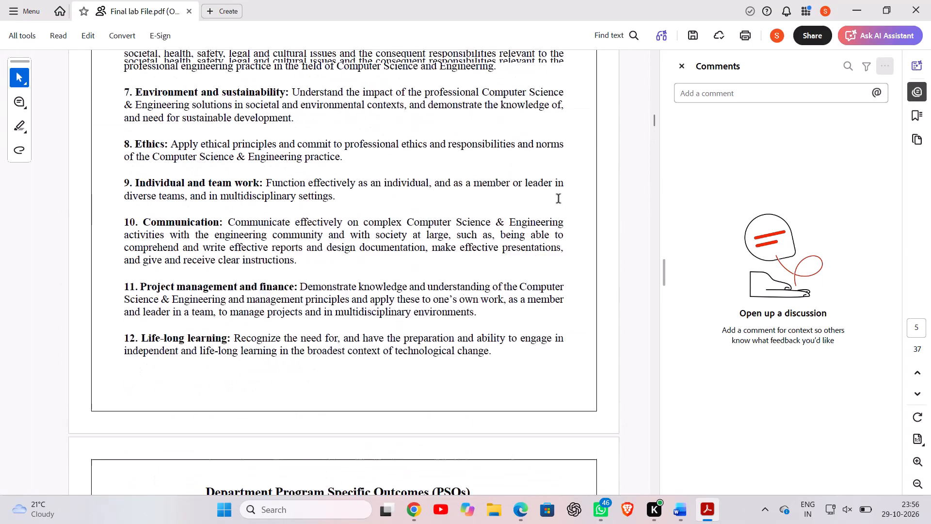
Check the front matter of Final lab File.pdf, from the cover page and table of contents to the Department Program Outcomes.
scroll(559, 199, up, 13)
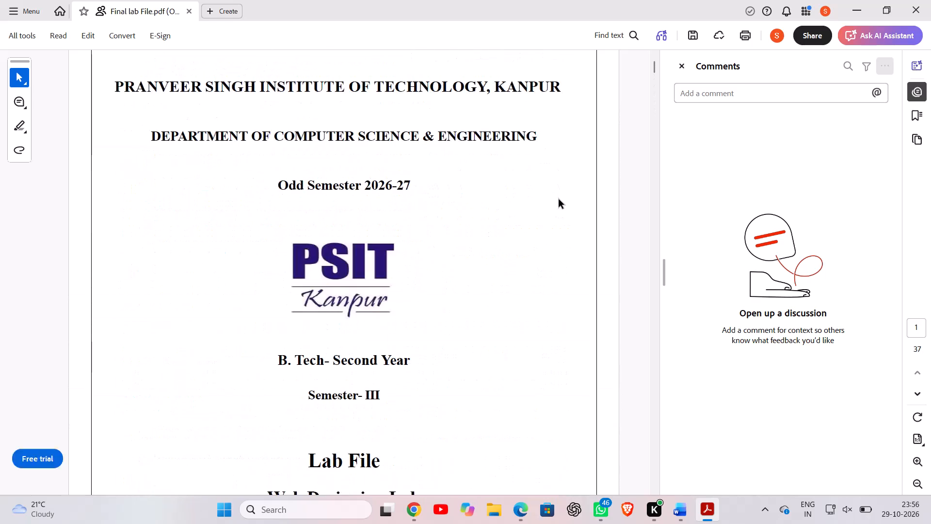
scroll(559, 199, up, 4)
scroll(559, 199, down, 6)
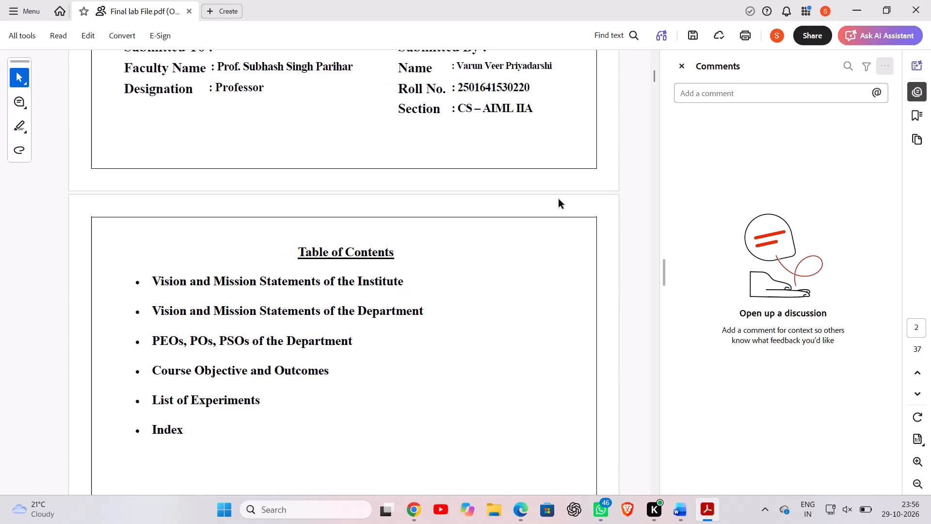
scroll(559, 199, down, 8)
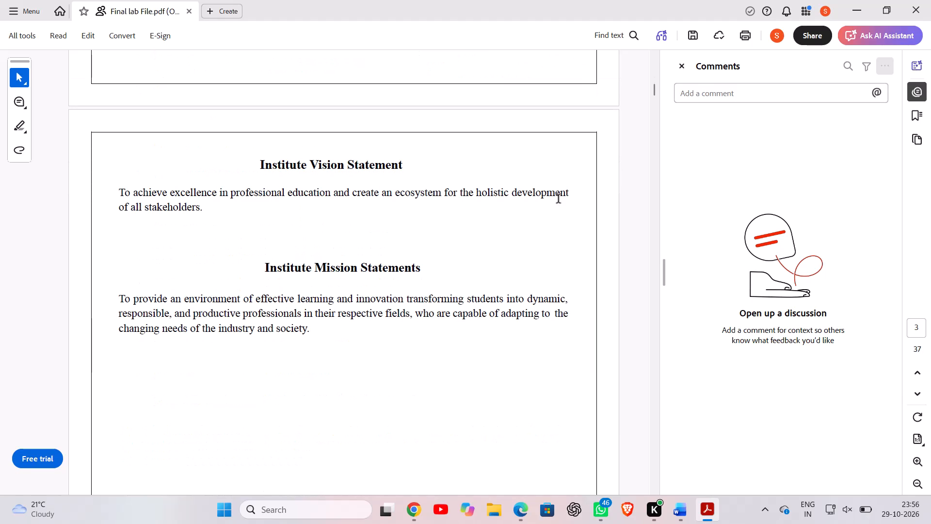
scroll(559, 199, down, 6)
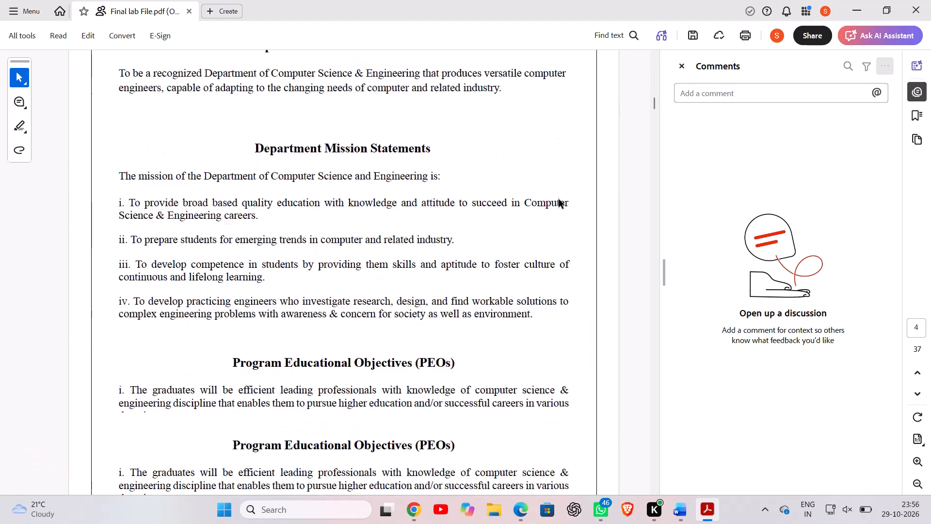
scroll(559, 199, down, 2)
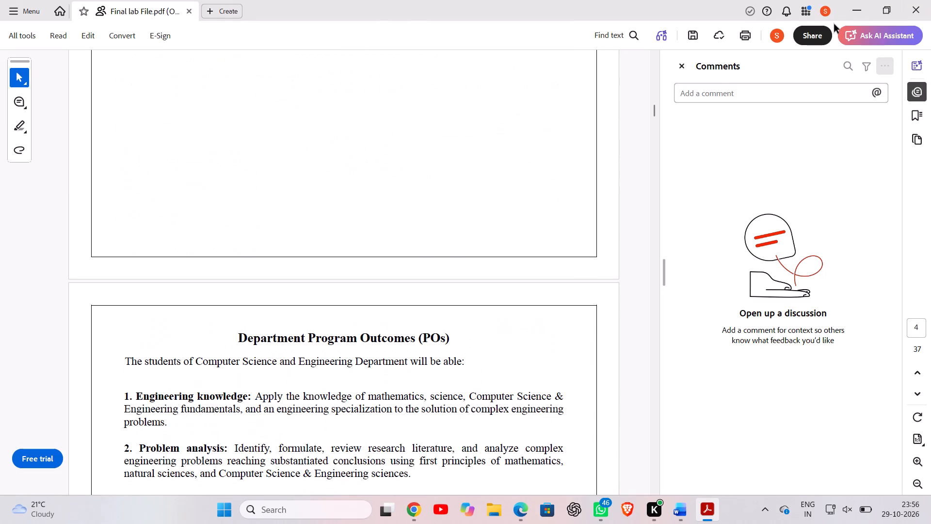
Minimize the PDF window to return to the Final lab File document in Word.
click(855, 11)
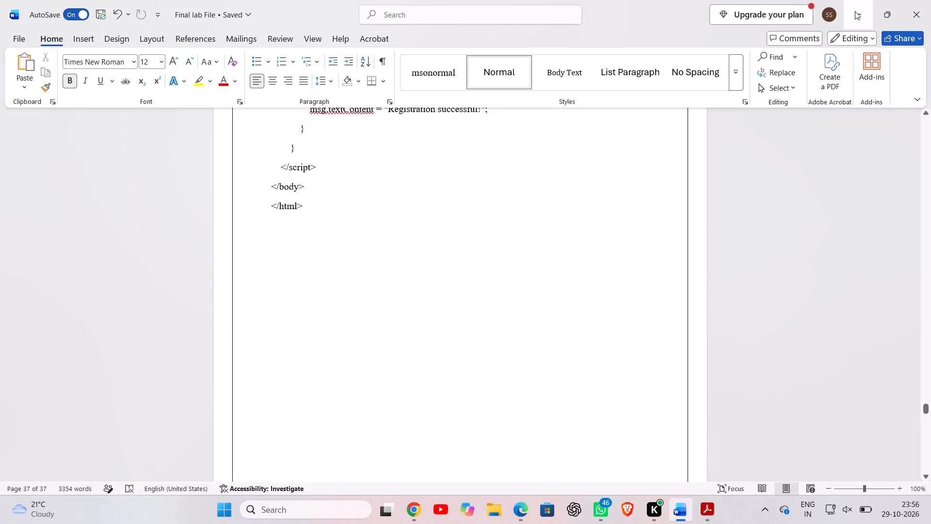